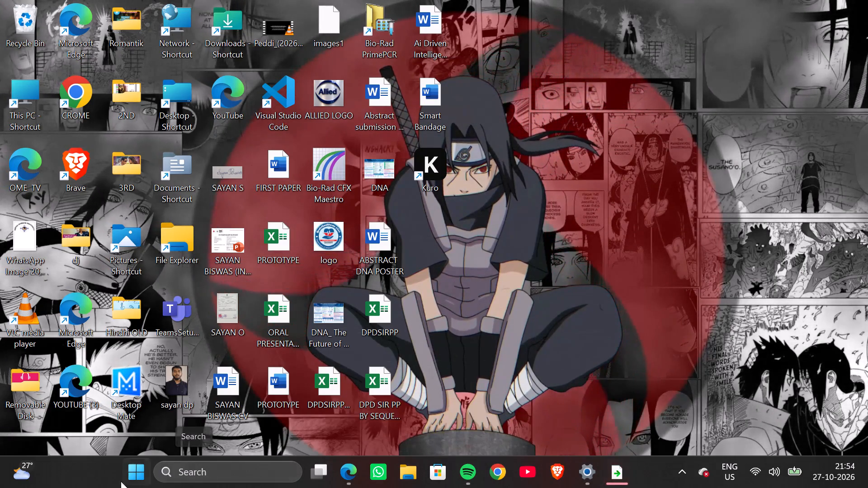
# Launch PowerPoint and bring the recovered BrainHealthcon2026 Poster template presentation to the front.
pyautogui.click(132, 471)
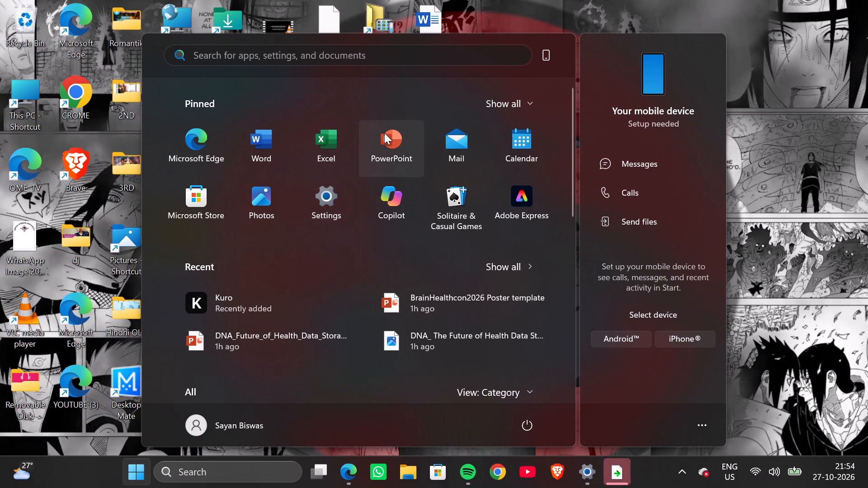
pyautogui.click(384, 133)
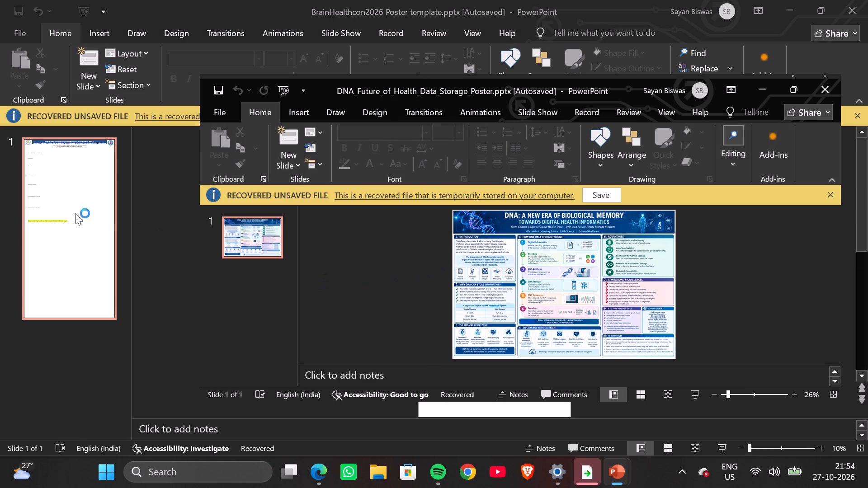
pyautogui.click(60, 250)
pyautogui.scroll(5, 407, 268)
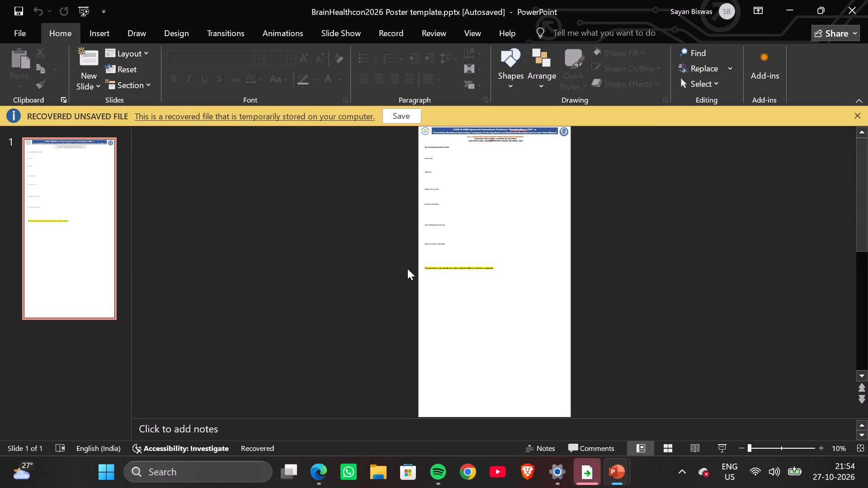
# Move the poster's main body text box slightly to the right on the slide, then deselect it.
pyautogui.click(767, 447)
pyautogui.moveTo(447, 337); pyautogui.dragTo(462, 339)
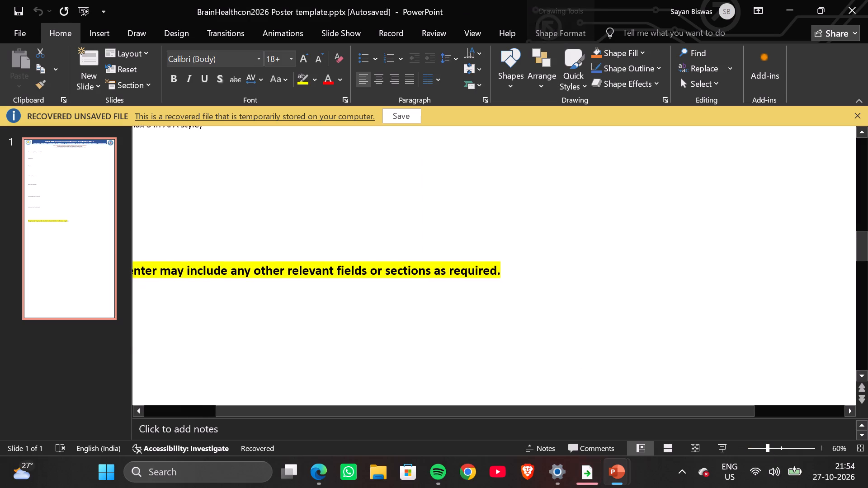
pyautogui.moveTo(462, 339); pyautogui.dragTo(565, 358)
pyautogui.moveTo(515, 213); pyautogui.dragTo(522, 262)
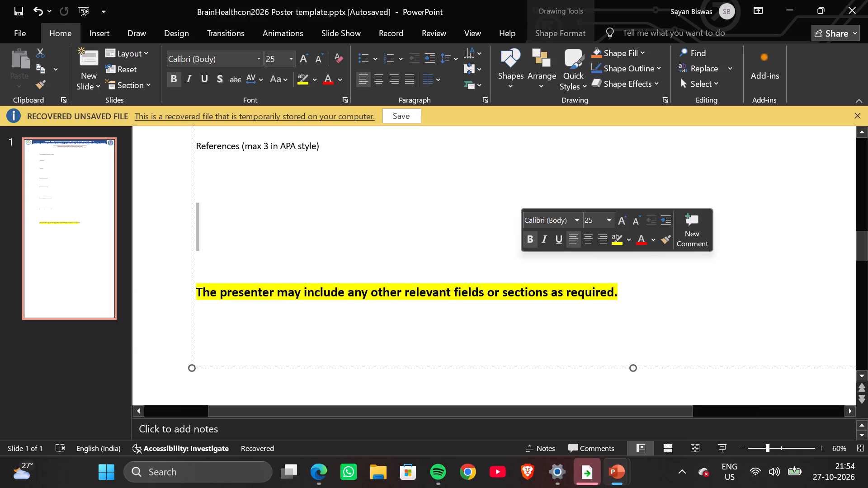
pyautogui.scroll(1, 522, 262)
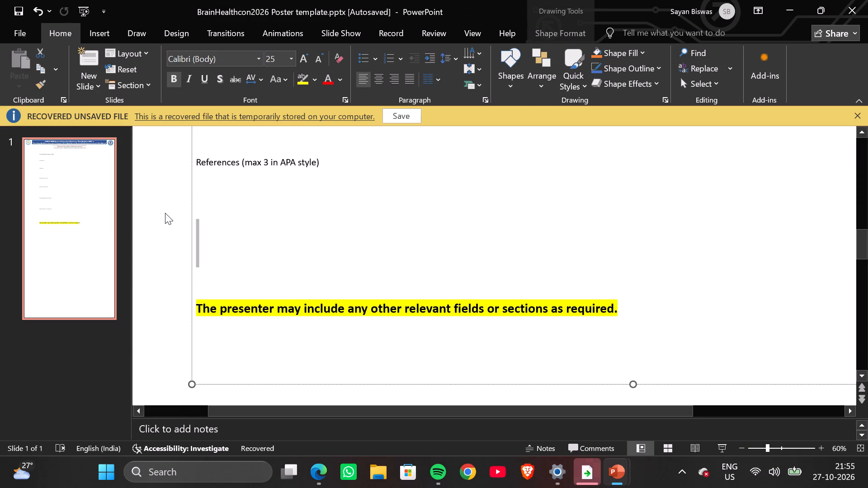
pyautogui.click(165, 213)
# Examine the poster template's sections from the references up to the conference header, poster title and author line.
pyautogui.scroll(13, 330, 257)
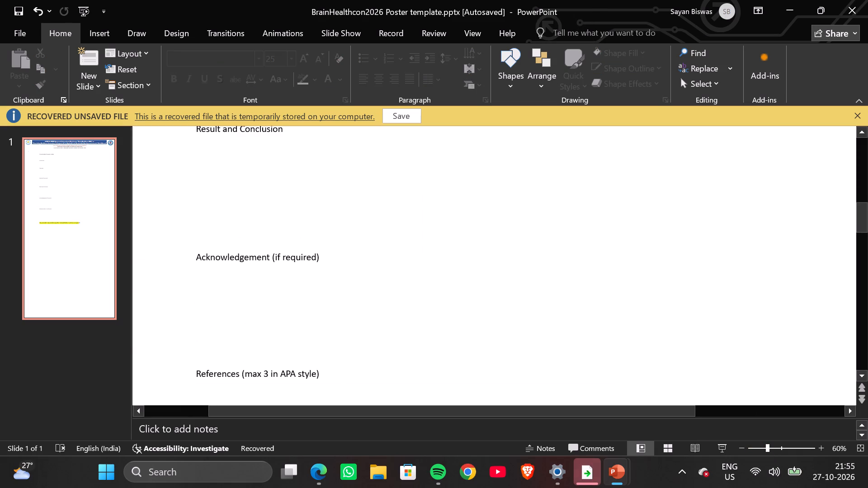
pyautogui.scroll(8, 334, 258)
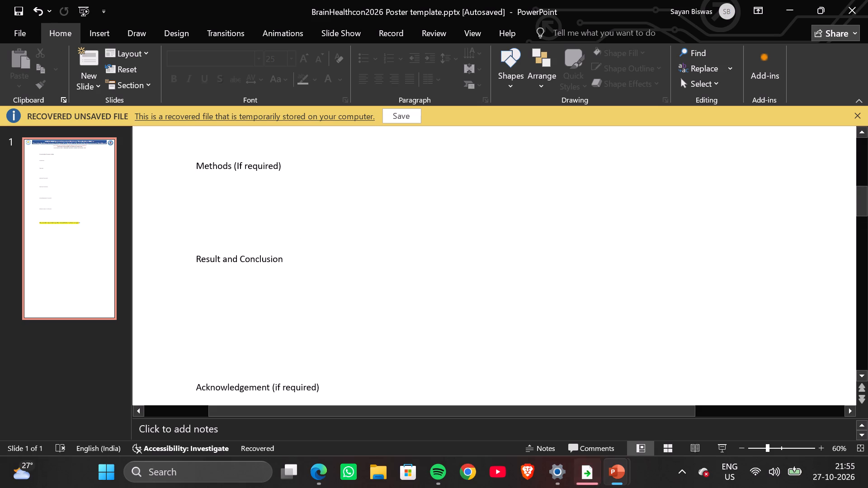
pyautogui.scroll(10, 337, 252)
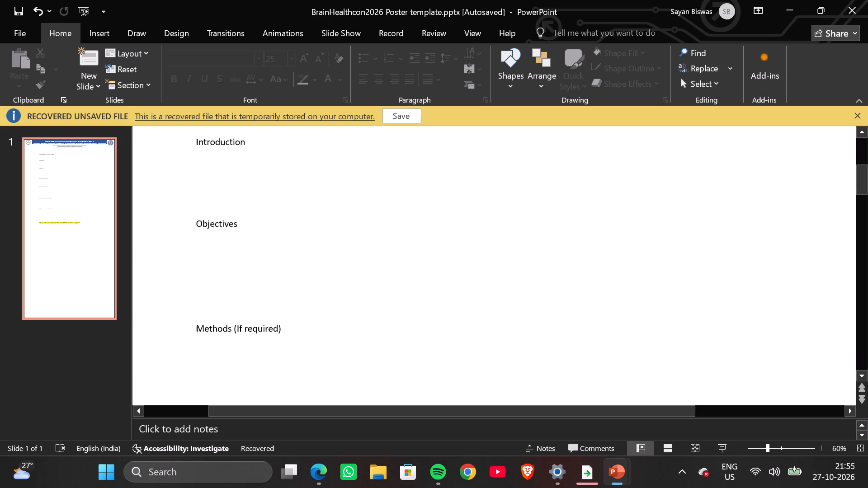
pyautogui.scroll(9, 337, 252)
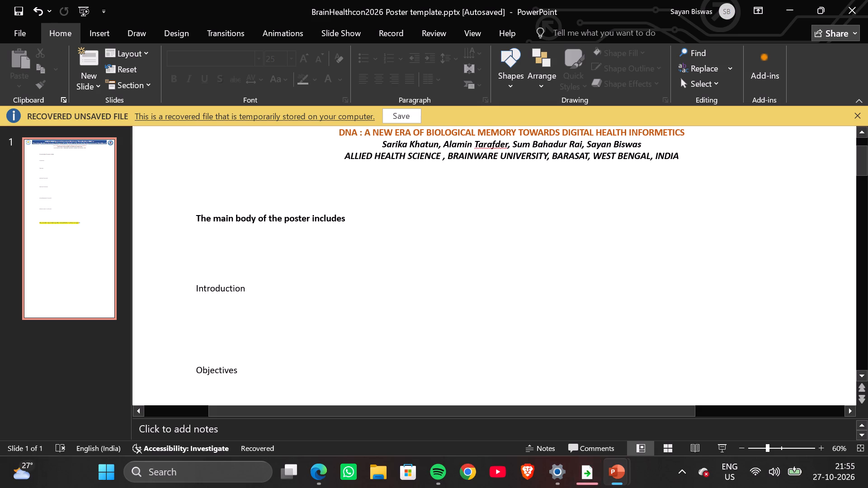
pyautogui.scroll(3, 337, 252)
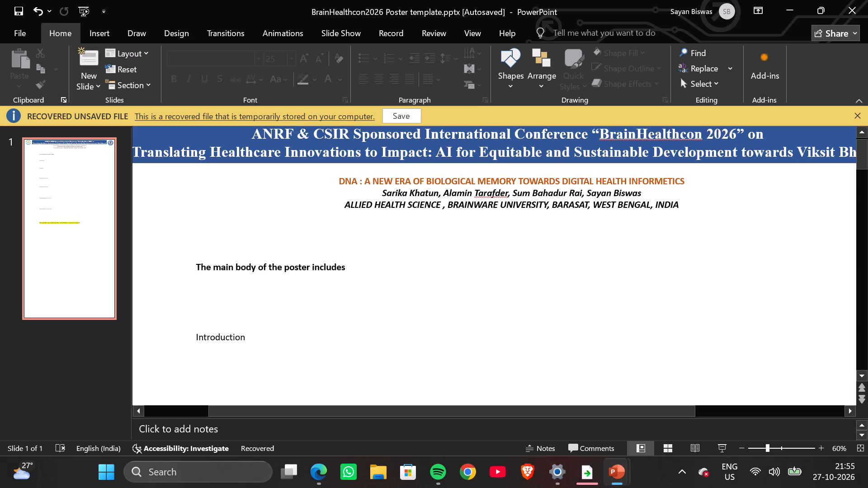
pyautogui.click(382, 193)
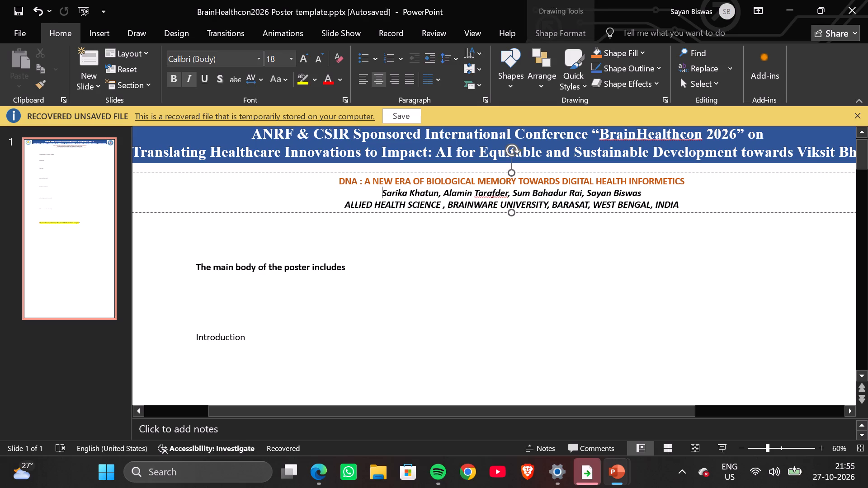
pyautogui.moveTo(382, 191); pyautogui.dragTo(414, 191)
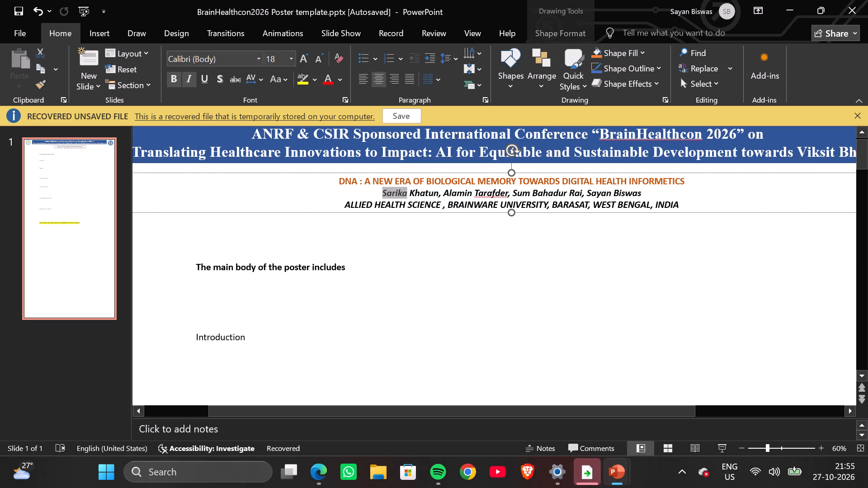
pyautogui.moveTo(414, 191); pyautogui.dragTo(431, 191)
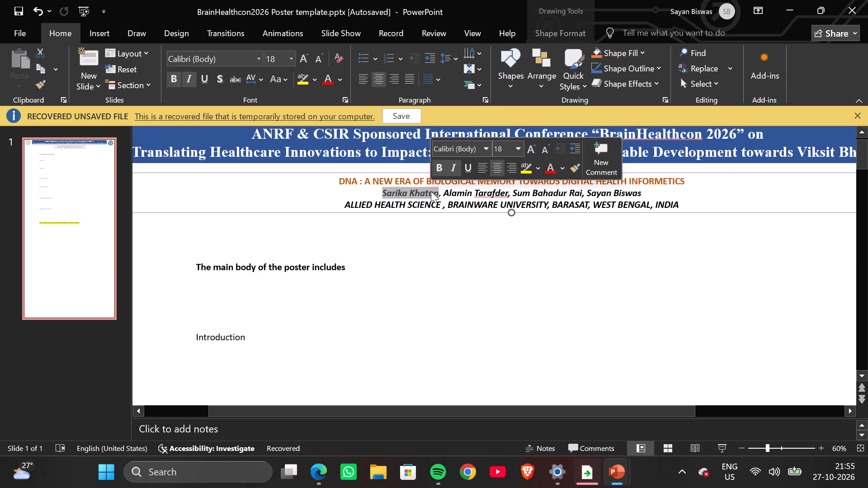
pyautogui.click(421, 250)
# Nudge the text box holding the poster title, authors and affiliation slightly to the right beneath the conference header.
pyautogui.moveTo(336, 181); pyautogui.dragTo(340, 181)
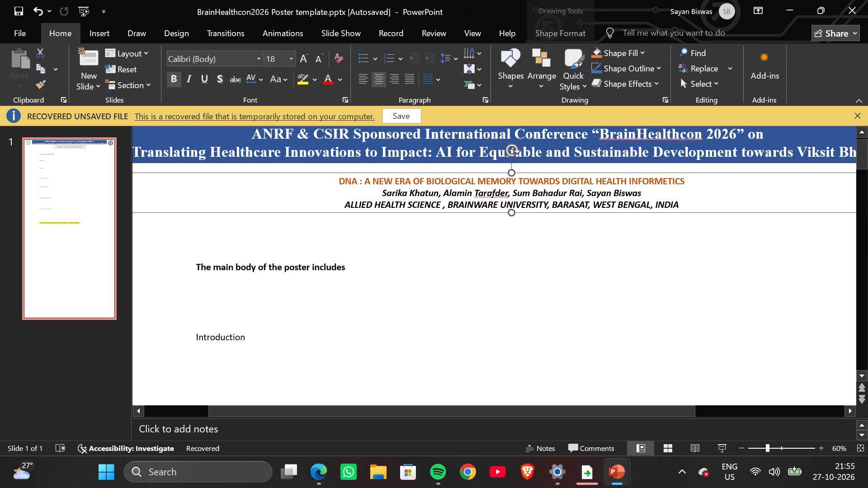
pyautogui.moveTo(340, 181); pyautogui.dragTo(343, 181)
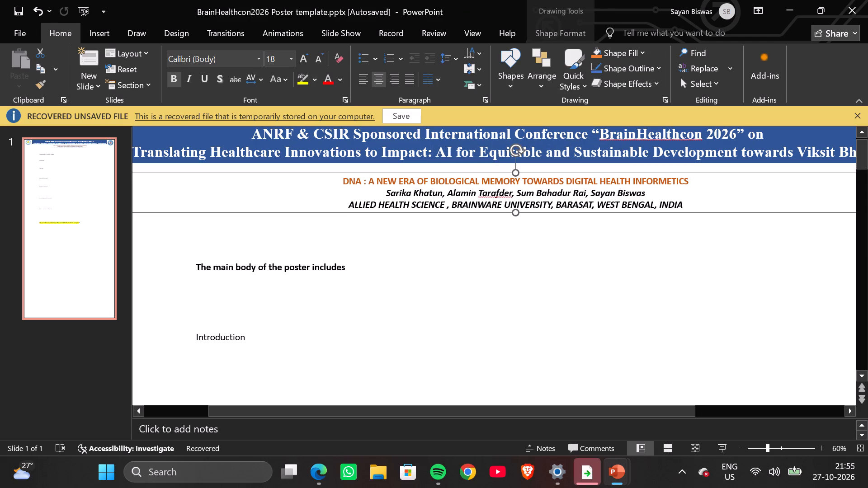
pyautogui.moveTo(341, 181); pyautogui.dragTo(348, 180)
pyautogui.click(348, 180)
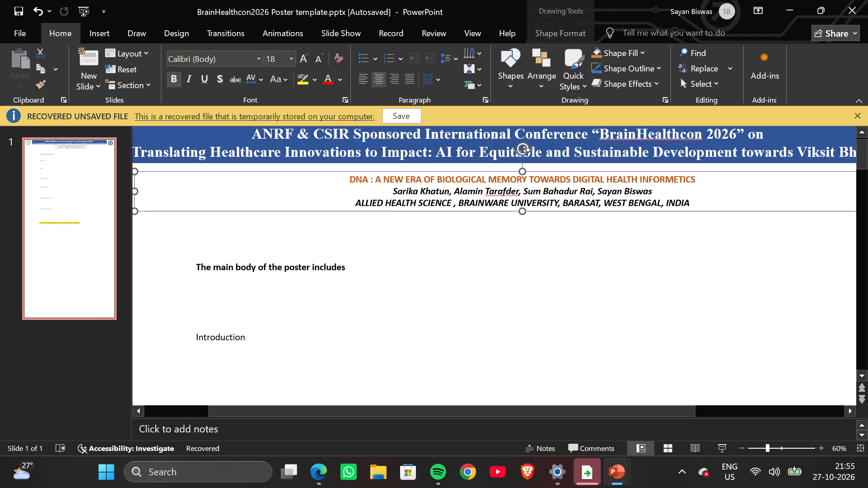
pyautogui.click(348, 180)
pyautogui.click(354, 182)
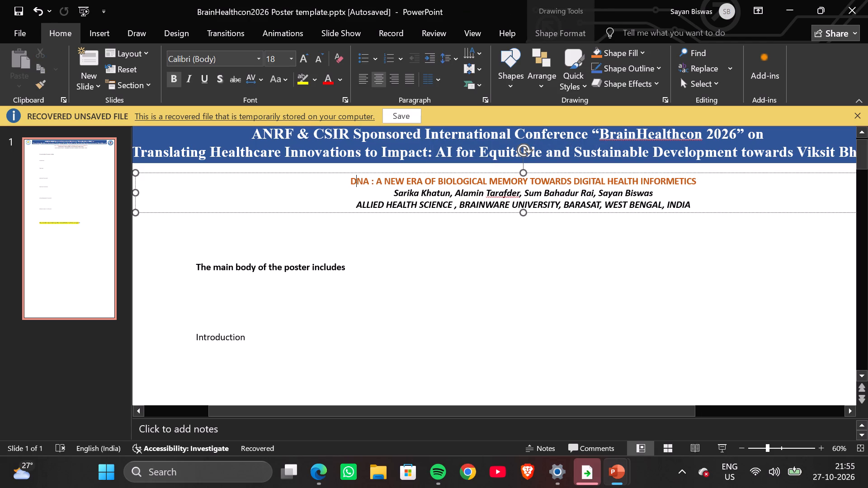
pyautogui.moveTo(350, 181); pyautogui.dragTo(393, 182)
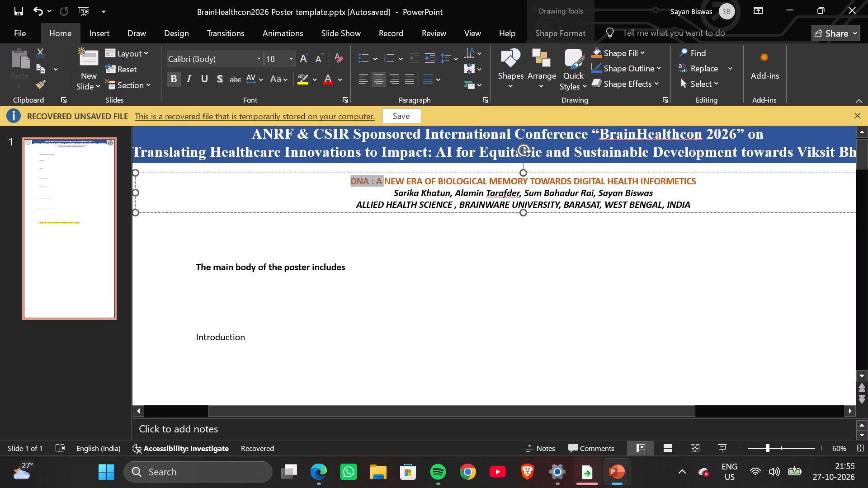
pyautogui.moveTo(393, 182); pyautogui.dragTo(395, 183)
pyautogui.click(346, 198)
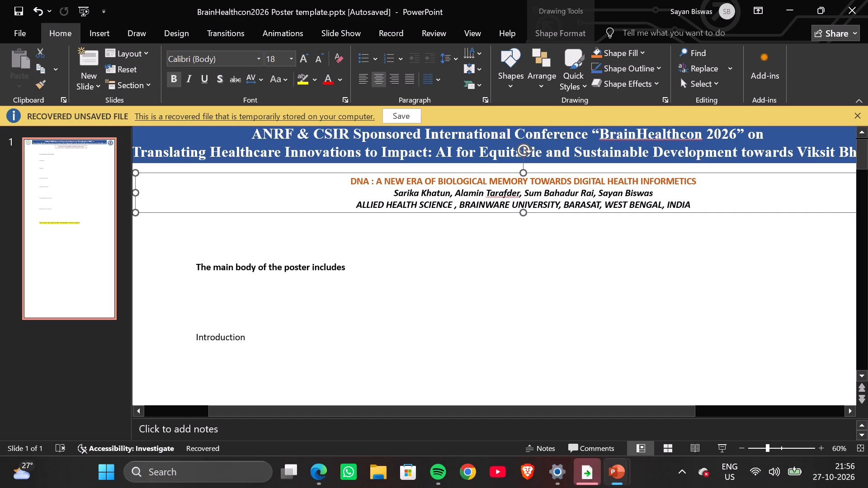
# Switch to WhatsApp.
pyautogui.click(359, 474)
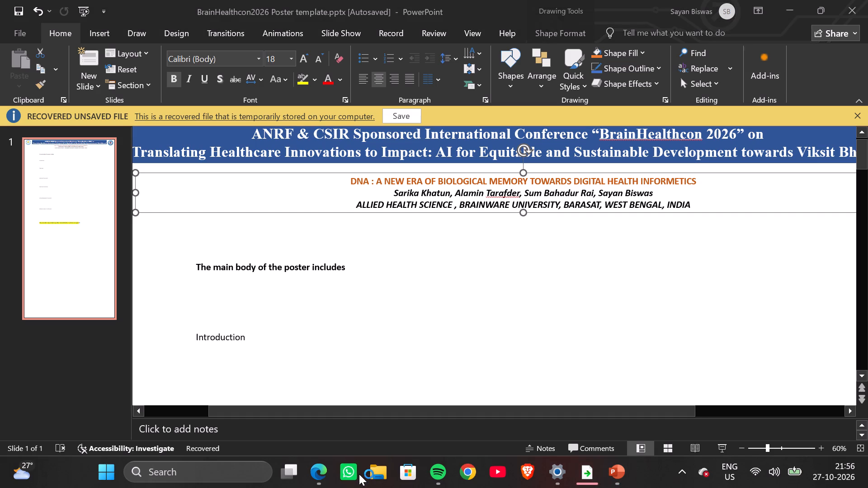
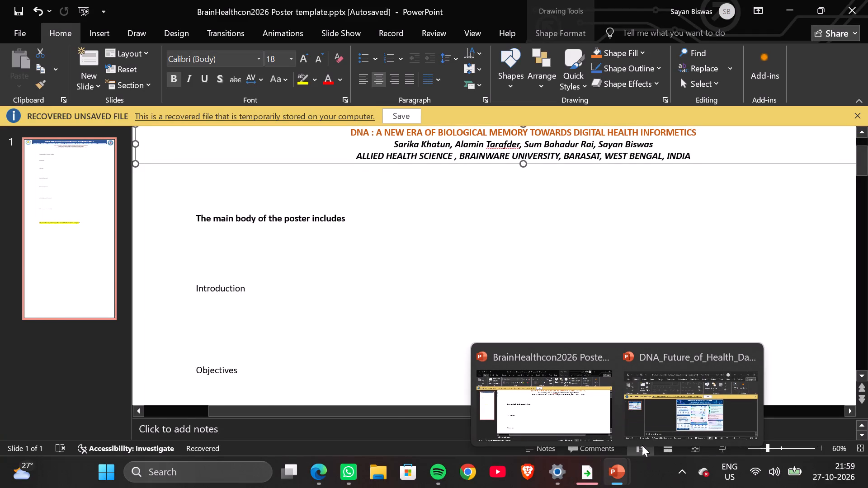
# Switch to the DNA_Future_of_Health_Data_Storage_Poster presentation and maximize its window.
pyautogui.click(653, 427)
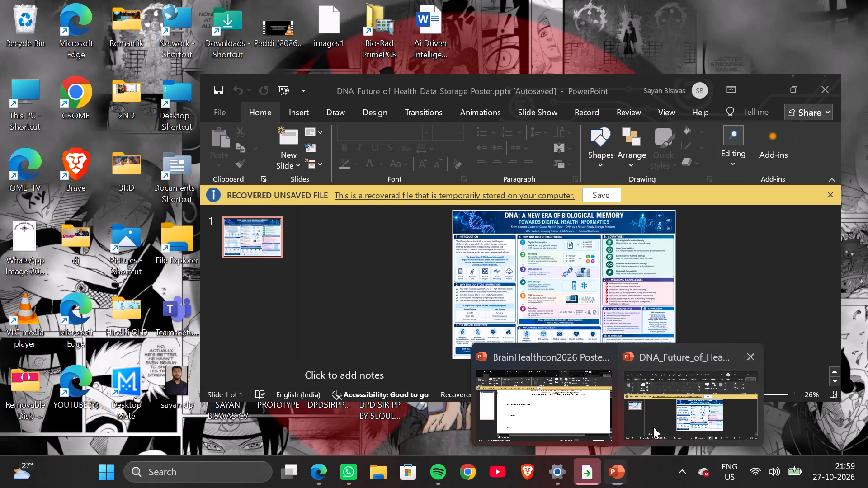
pyautogui.scroll(4, 546, 286)
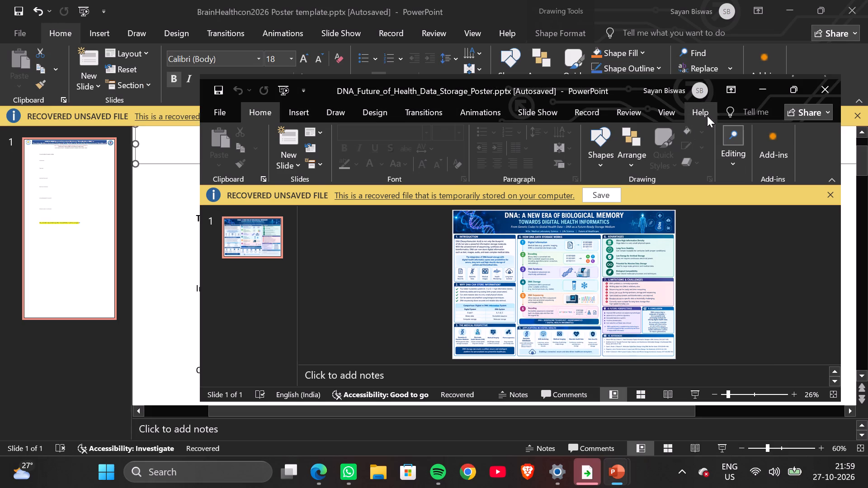
pyautogui.click(787, 83)
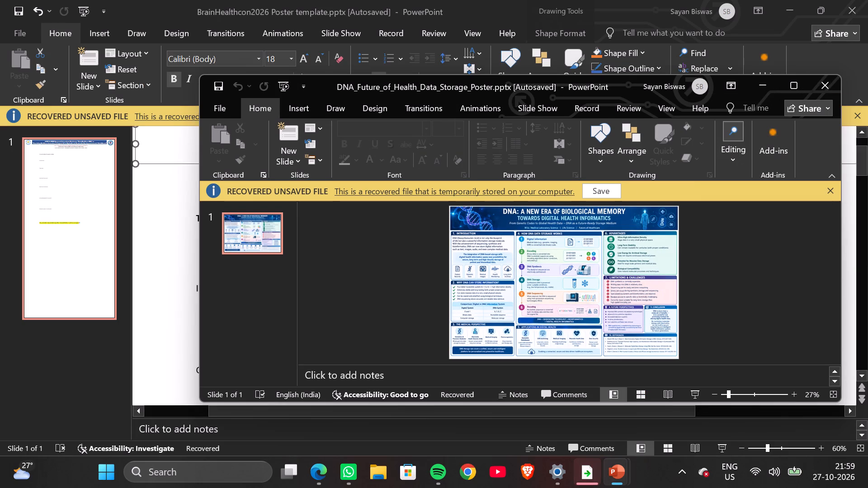
pyautogui.scroll(2, 575, 267)
pyautogui.scroll(-1, 575, 267)
pyautogui.click(793, 80)
pyautogui.scroll(4, 531, 296)
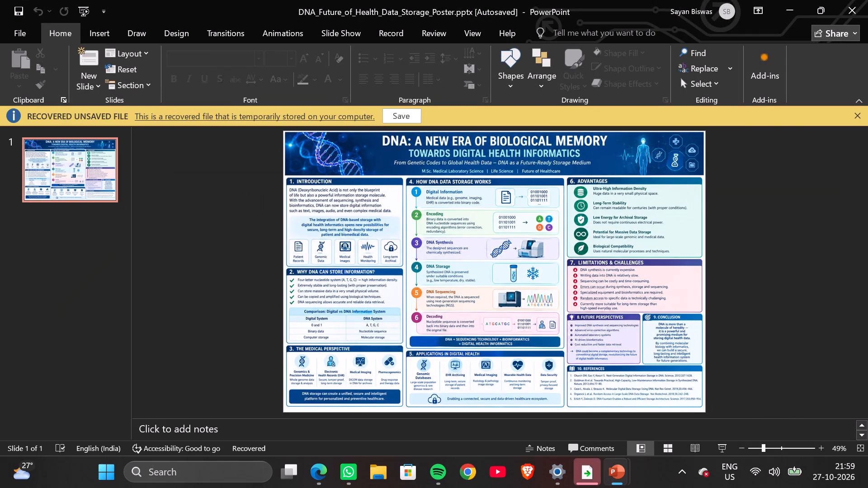
# Reposition the full-slide DNA poster picture, shifting it slightly to the right and down on the slide.
pyautogui.click(770, 447)
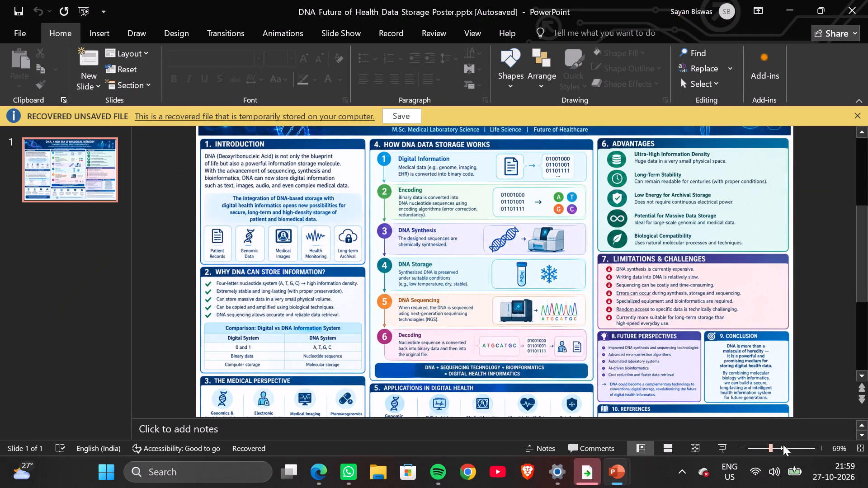
pyautogui.click(776, 446)
pyautogui.moveTo(197, 235); pyautogui.dragTo(317, 316)
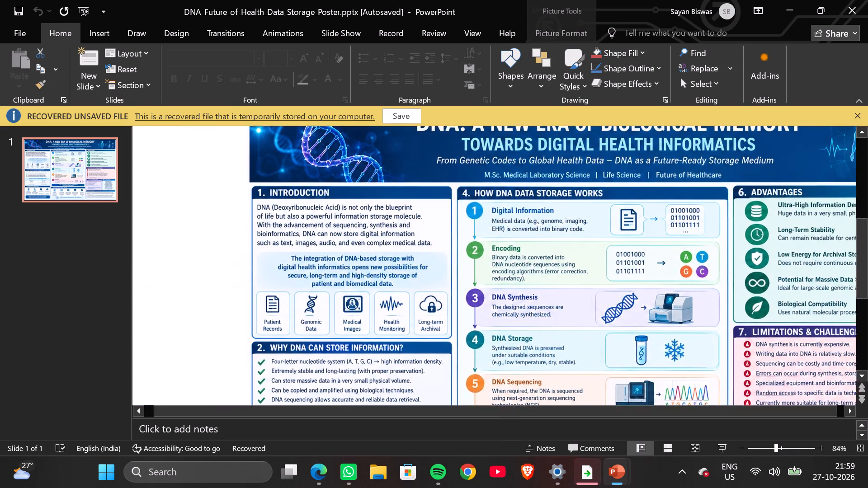
pyautogui.moveTo(317, 316); pyautogui.dragTo(194, 314)
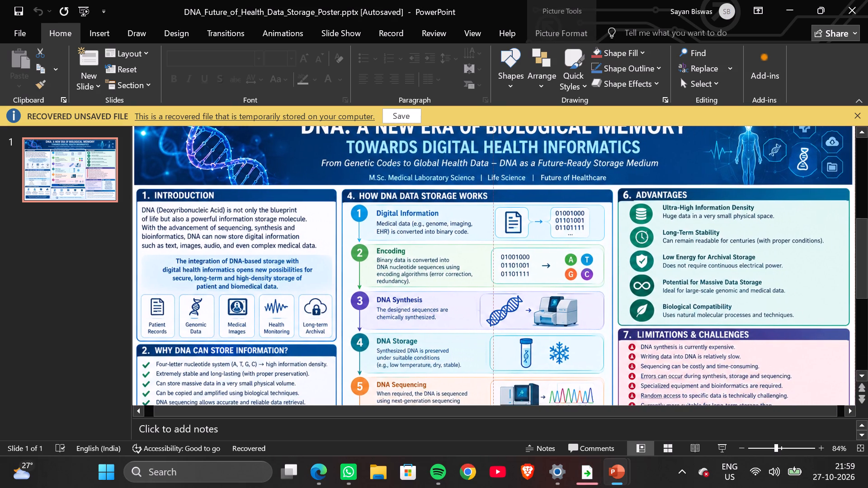
pyautogui.moveTo(194, 314); pyautogui.dragTo(198, 308)
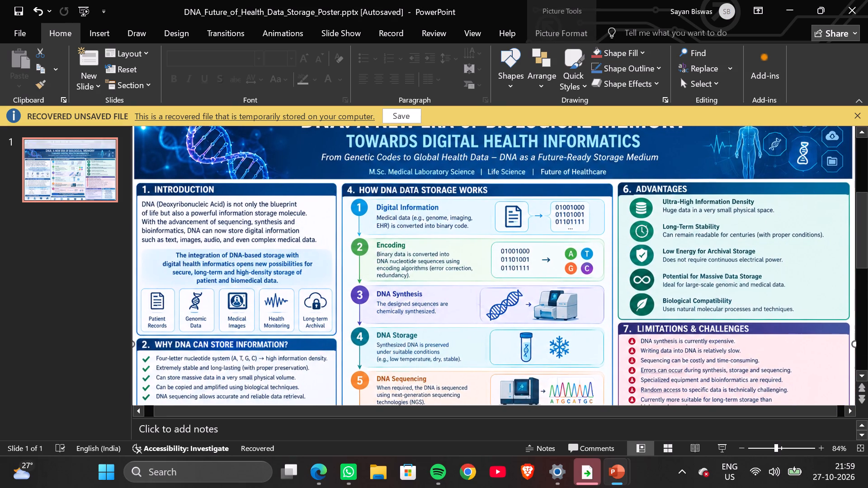
pyautogui.moveTo(200, 307); pyautogui.dragTo(221, 360)
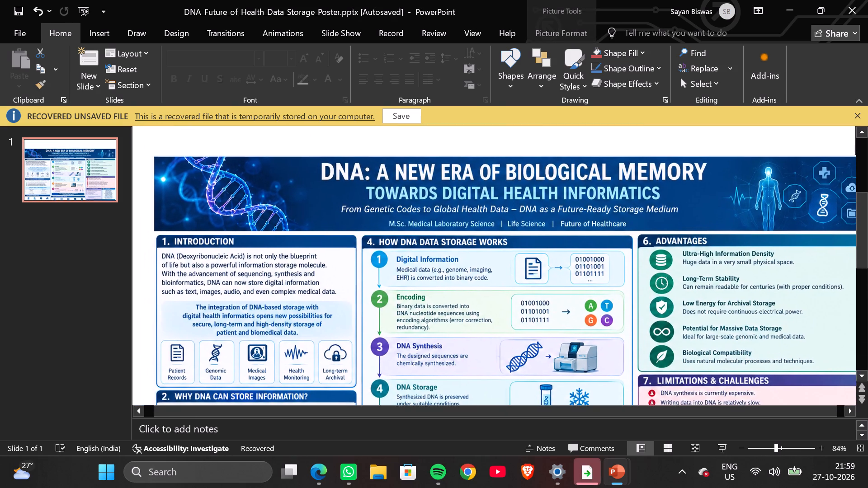
pyautogui.moveTo(221, 360); pyautogui.dragTo(222, 363)
pyautogui.moveTo(230, 343); pyautogui.dragTo(222, 286)
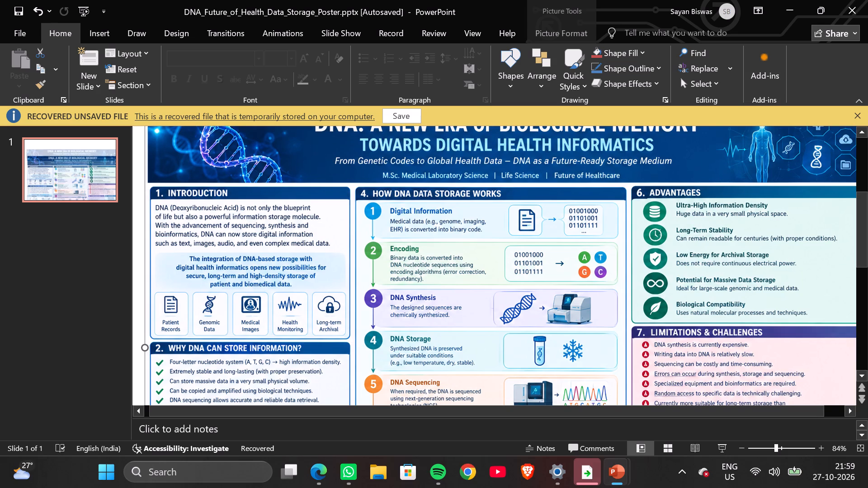
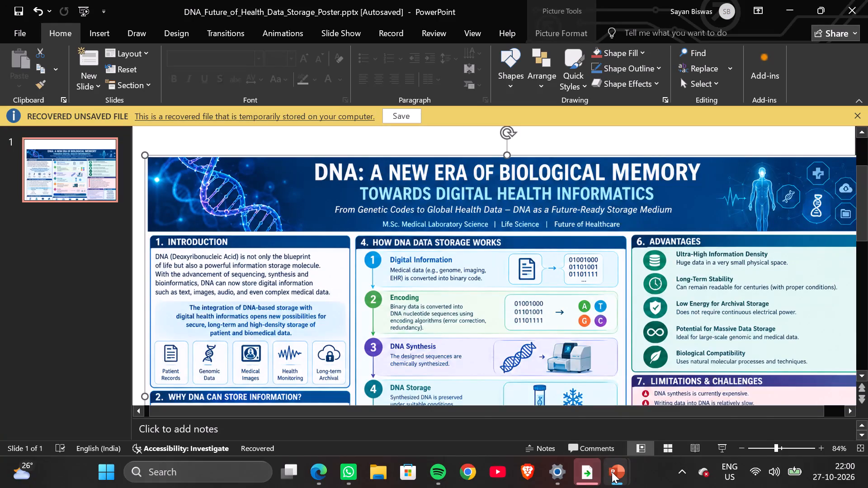
# Switch to the BrainHealthcon2026 Poster template presentation in PowerPoint.
pyautogui.click(568, 426)
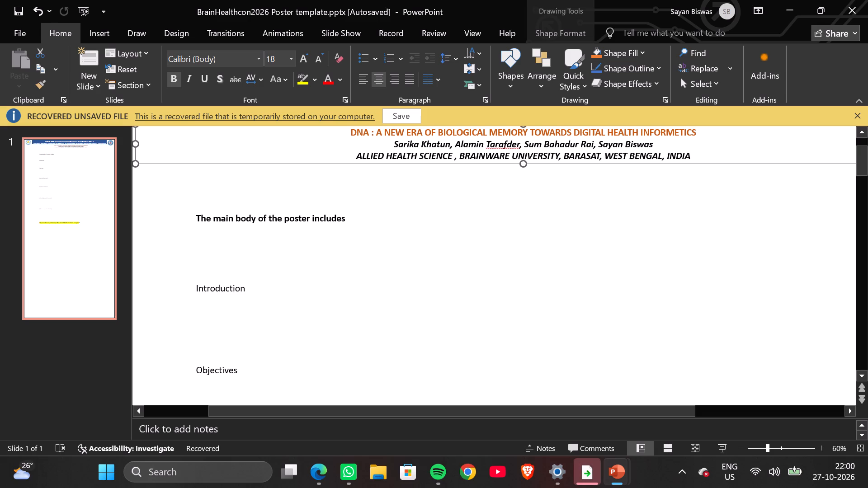
# Examine the poster template's sections down to the highlighted presenter note and back up to the conference header and poster title.
pyautogui.scroll(-2, 353, 298)
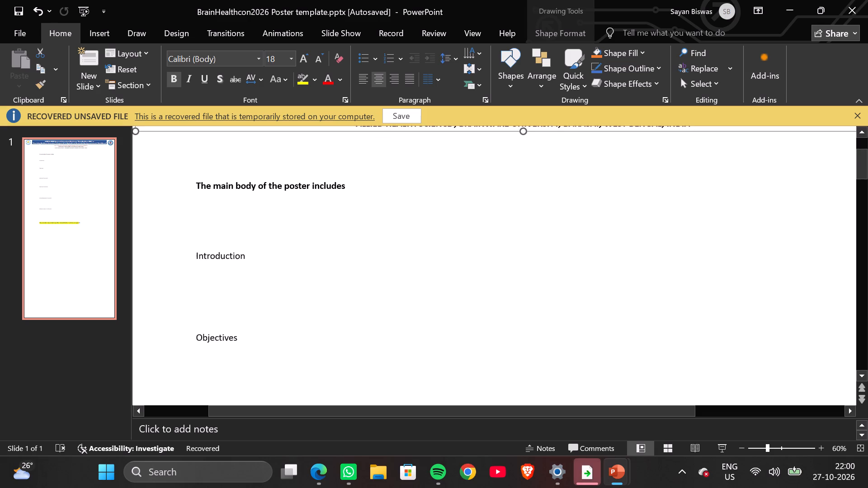
pyautogui.scroll(-6, 353, 298)
pyautogui.click(353, 298)
pyautogui.scroll(-6, 353, 298)
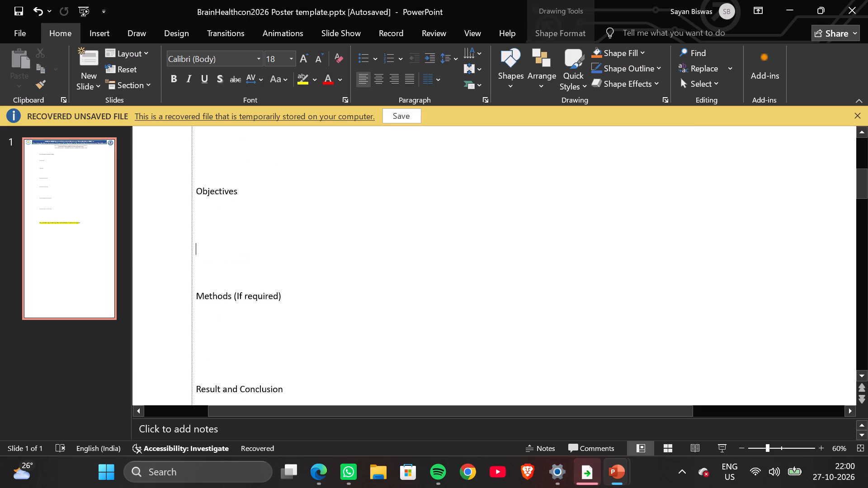
pyautogui.scroll(-20, 353, 298)
pyautogui.scroll(-12, 353, 298)
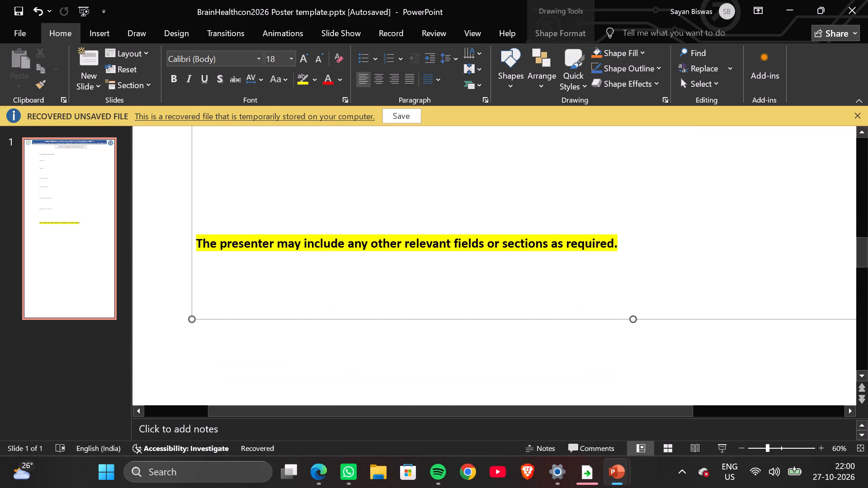
pyautogui.scroll(-3, 353, 297)
pyautogui.click(353, 297)
pyautogui.scroll(2, 353, 297)
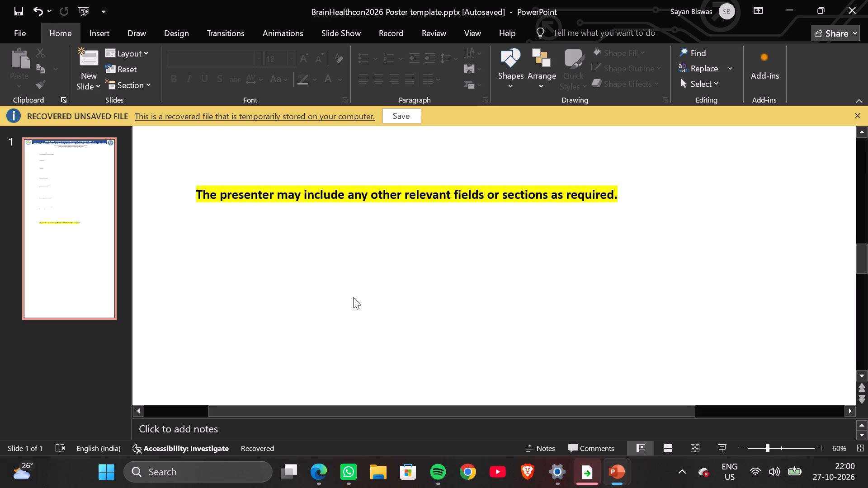
pyautogui.scroll(10, 353, 297)
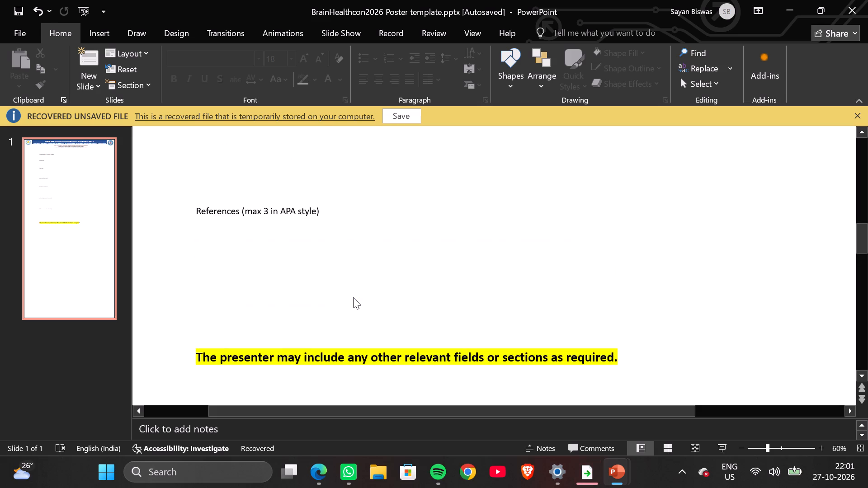
pyautogui.scroll(20, 353, 297)
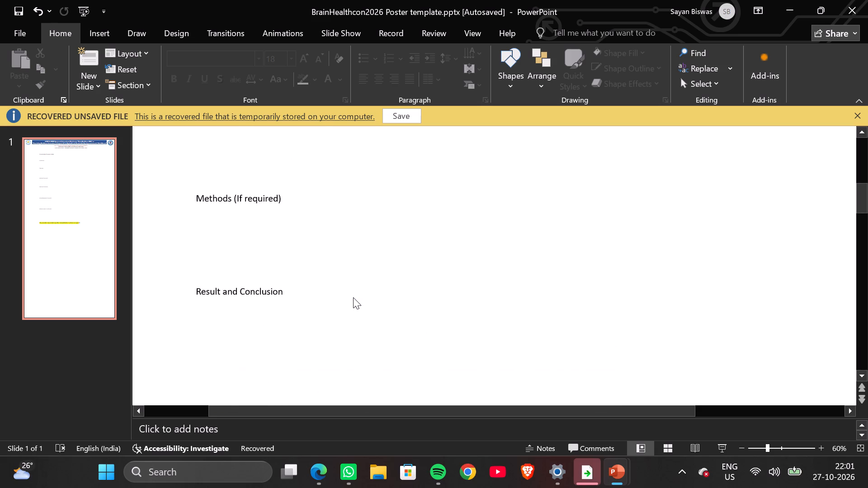
pyautogui.scroll(20, 353, 297)
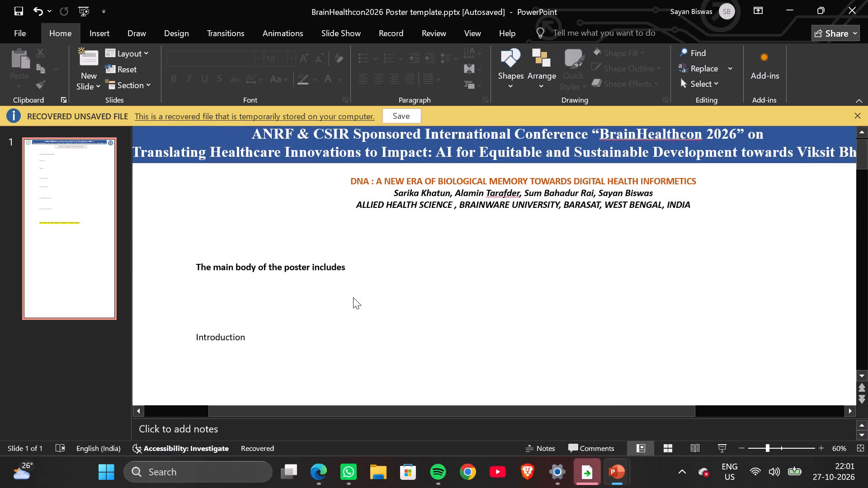
pyautogui.scroll(2, 353, 297)
pyautogui.scroll(-1, 353, 297)
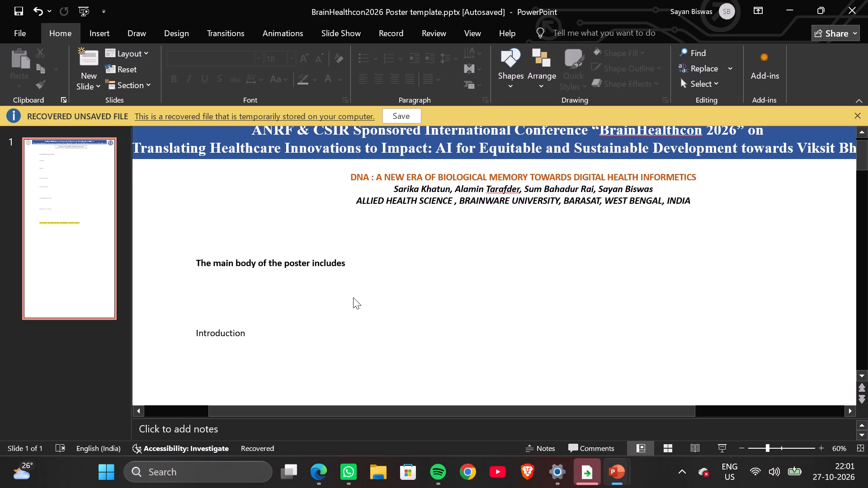
pyautogui.scroll(1, 353, 297)
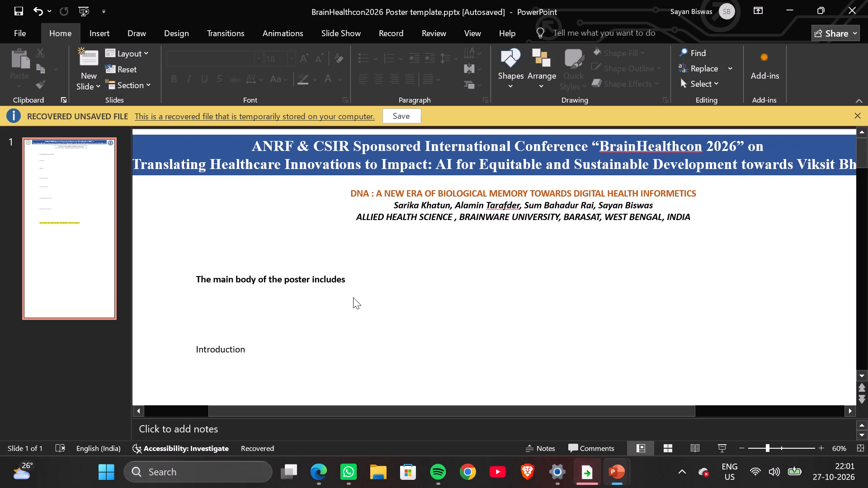
# Examine the overall page layout of the poster template, from the conference header to the empty lower half.
pyautogui.click(53, 261)
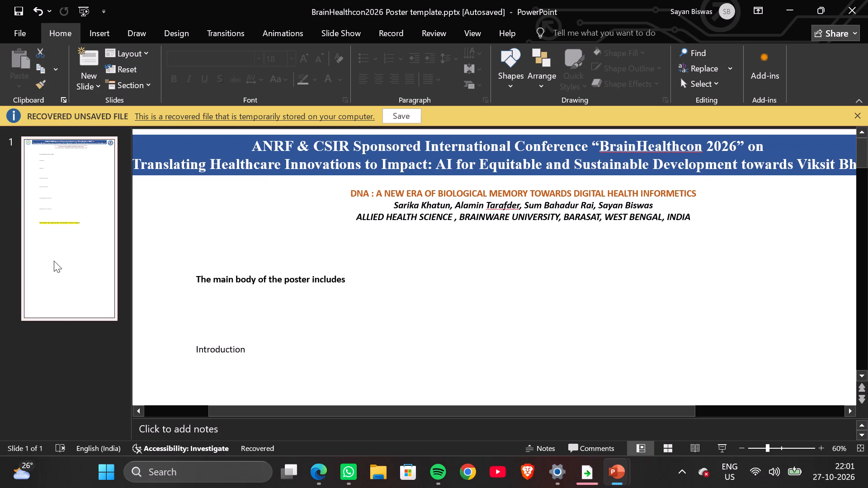
pyautogui.moveTo(767, 448); pyautogui.dragTo(758, 450)
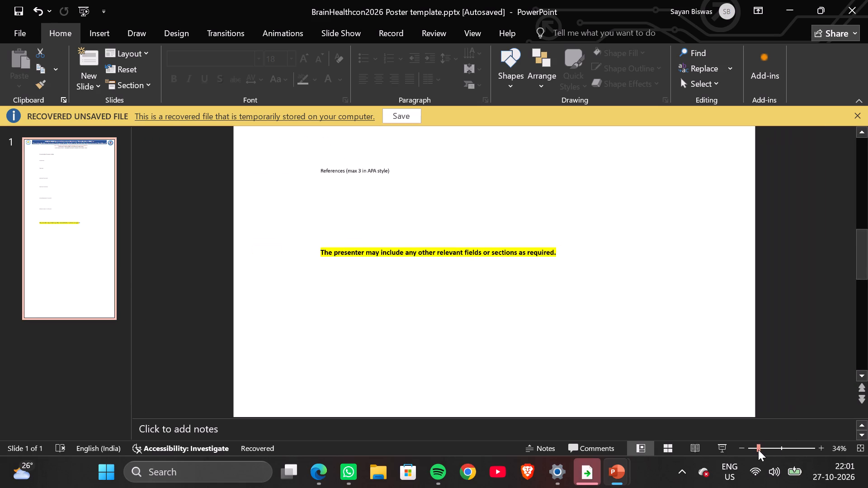
pyautogui.moveTo(758, 450); pyautogui.dragTo(755, 450)
pyautogui.scroll(8, 680, 329)
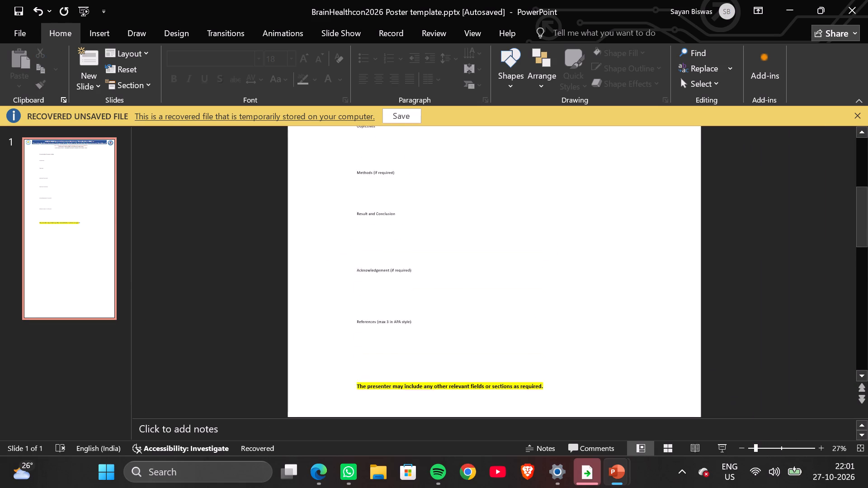
pyautogui.scroll(10, 680, 329)
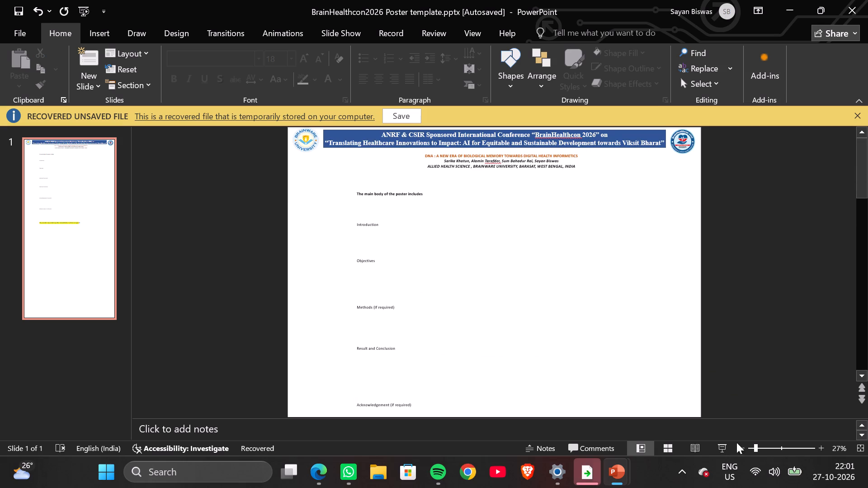
pyautogui.moveTo(751, 451); pyautogui.dragTo(749, 451)
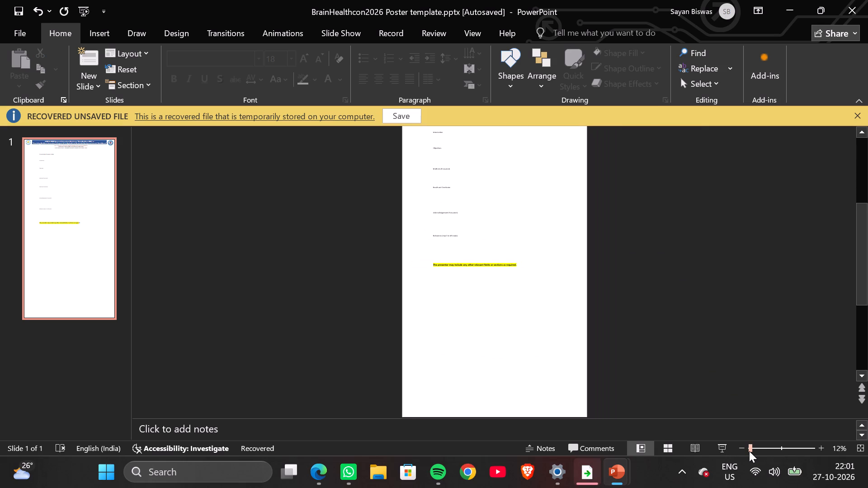
pyautogui.moveTo(749, 451); pyautogui.dragTo(734, 455)
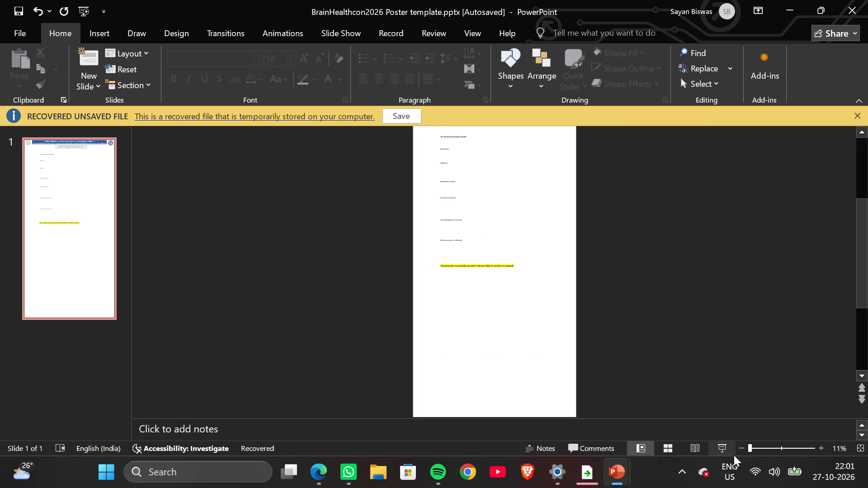
pyautogui.scroll(4, 677, 385)
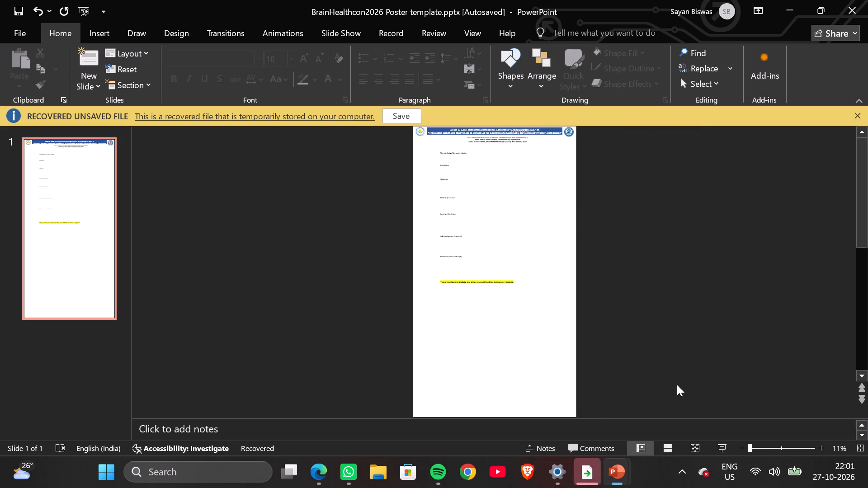
pyautogui.scroll(-3, 677, 385)
pyautogui.scroll(5, 677, 385)
# Check the template's section headings and spacing between the Acknowledgement section and the poster title at a readable size.
pyautogui.click(757, 447)
pyautogui.scroll(3, 659, 341)
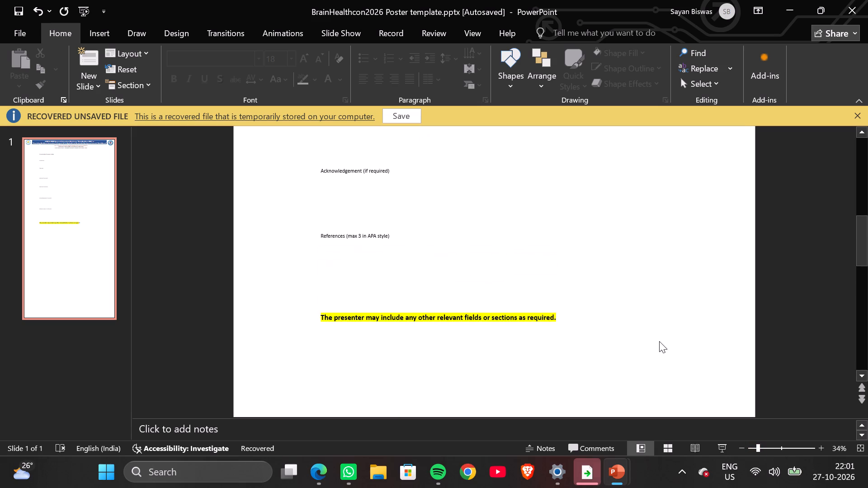
pyautogui.scroll(16, 659, 341)
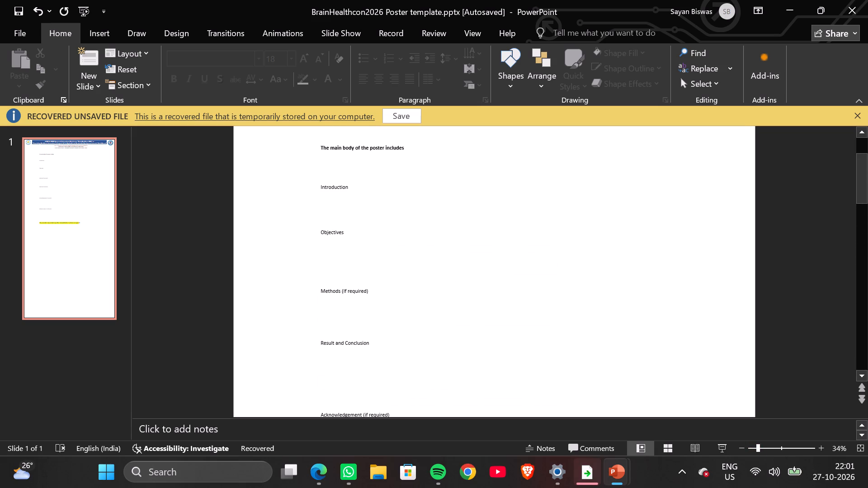
pyautogui.scroll(3, 659, 341)
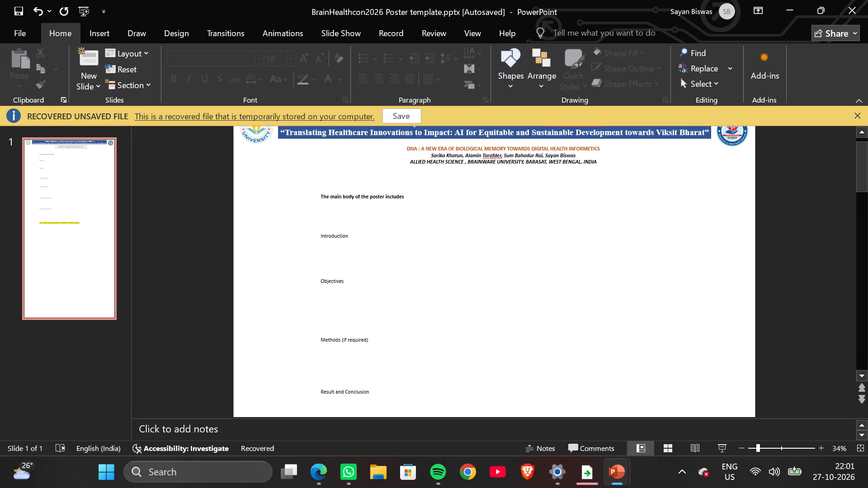
pyautogui.scroll(-5, 659, 341)
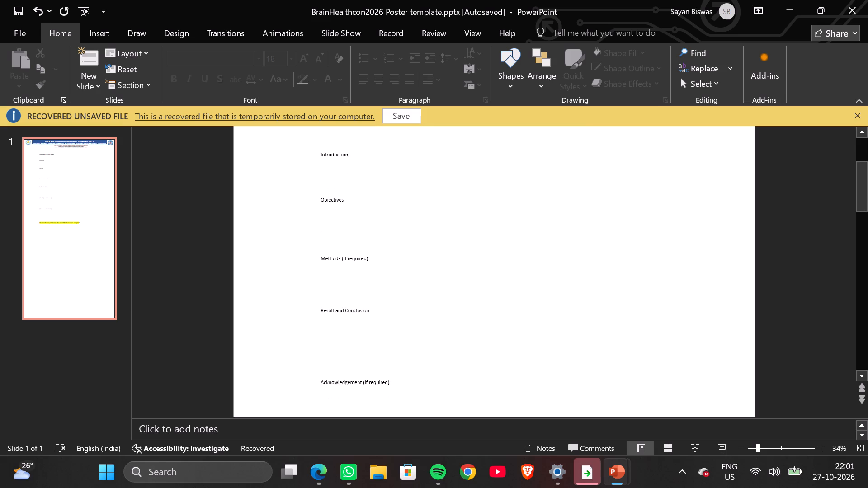
pyautogui.scroll(2, 659, 341)
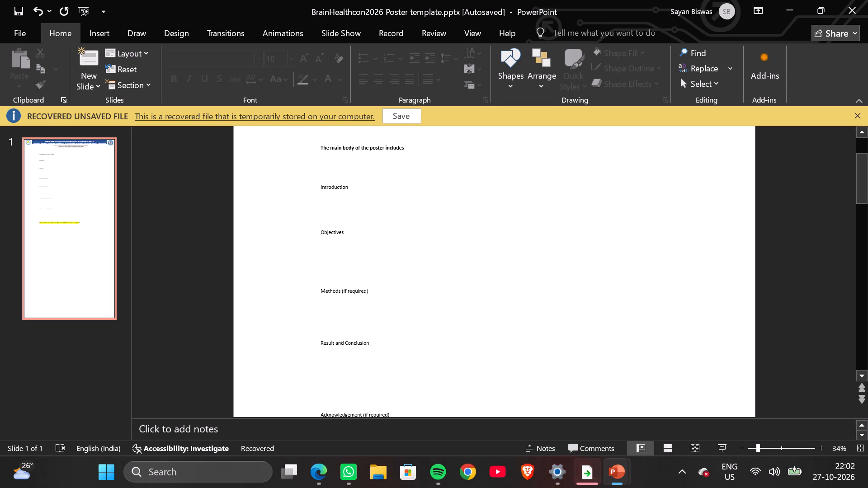
# Switch to the DNA_Future_of_Health_Data_Storage_Poster.pptx presentation and read its poster from the title down to the References section.
pyautogui.click(657, 412)
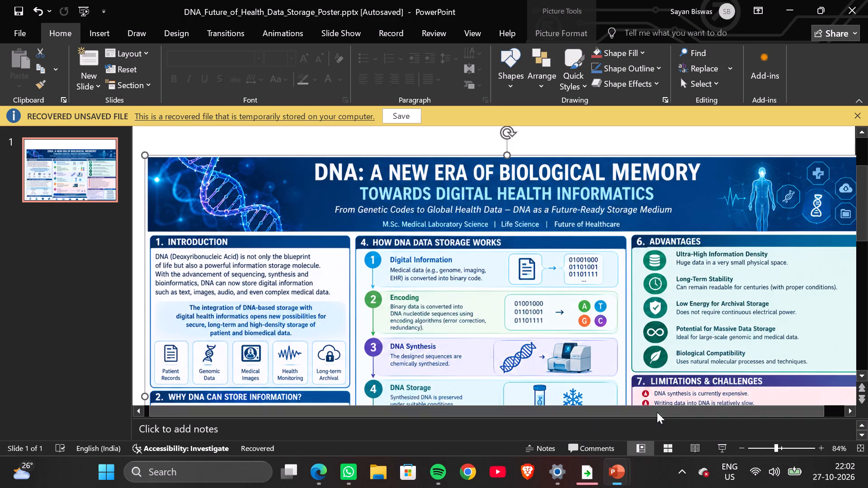
pyautogui.scroll(-2, 318, 287)
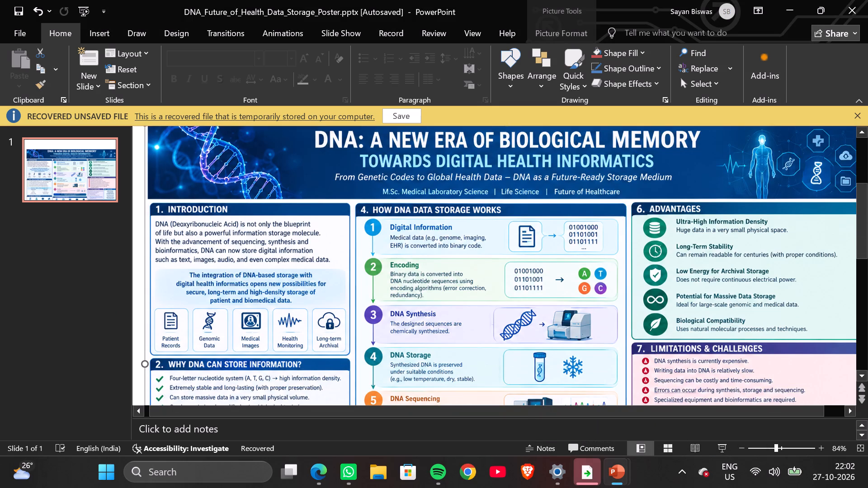
pyautogui.scroll(-3, 318, 287)
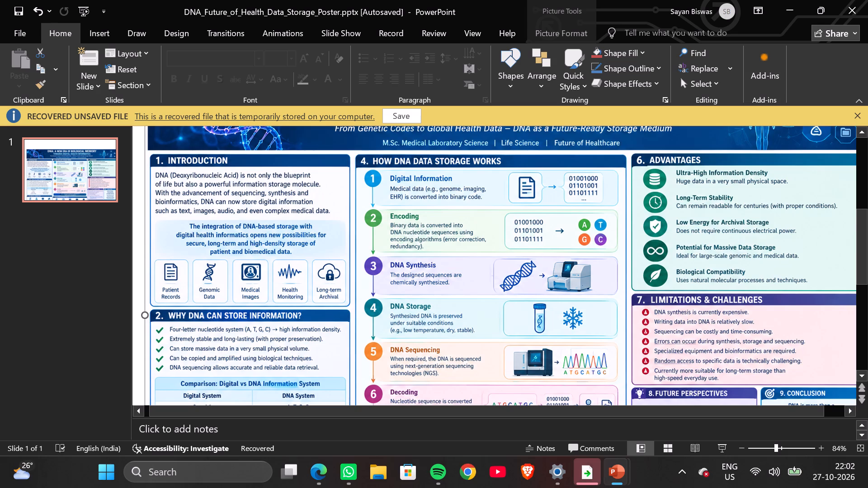
pyautogui.scroll(-5, 420, 357)
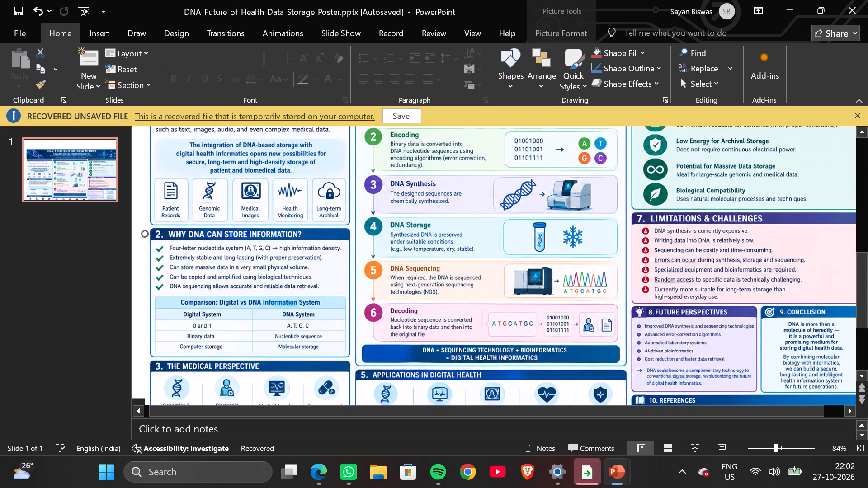
pyautogui.scroll(-3, 420, 357)
# Reread the finished poster's content between the Introduction, How DNA Data Storage Works, Limitations & Challenges and Applications in Digital Health sections.
pyautogui.scroll(1, 419, 354)
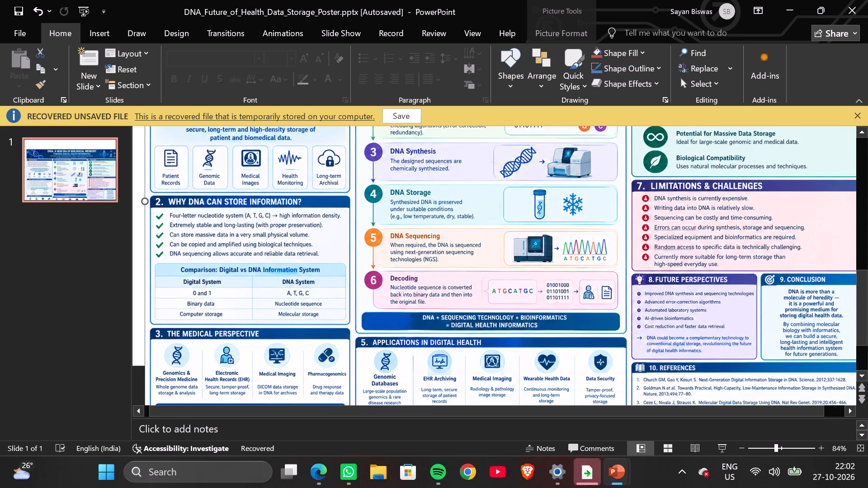
pyautogui.scroll(3, 419, 354)
pyautogui.scroll(2, 610, 234)
pyautogui.scroll(1, 684, 202)
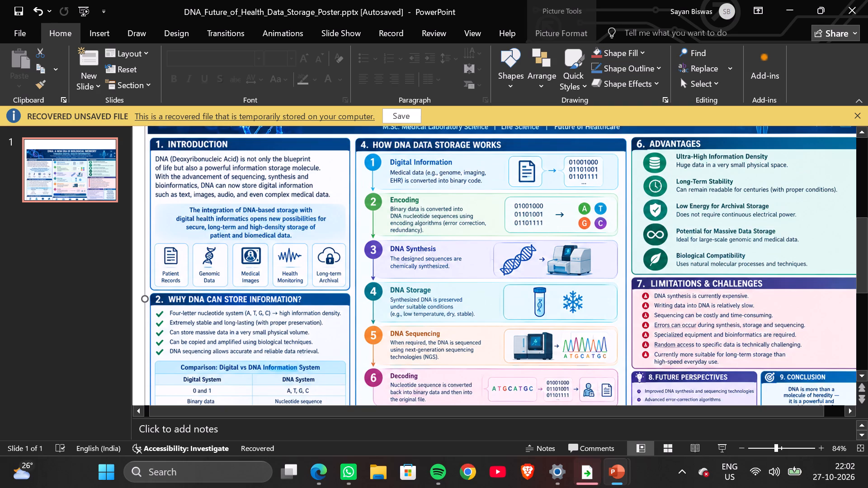
pyautogui.scroll(-3, 703, 297)
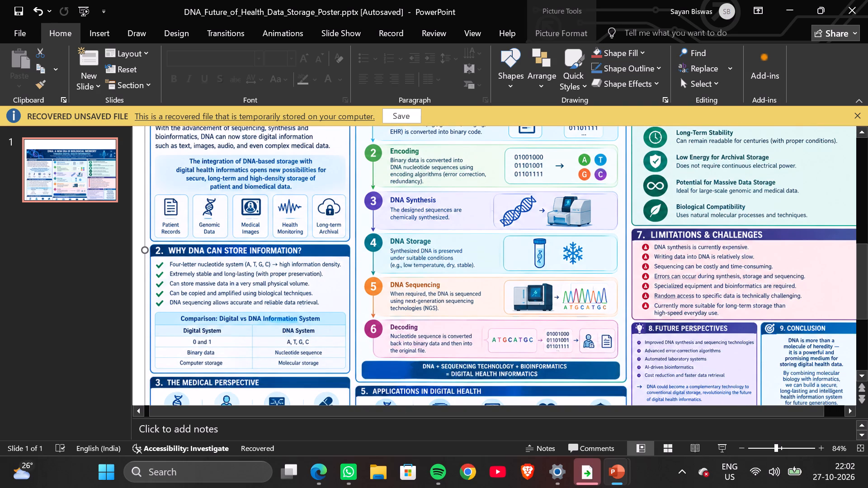
pyautogui.scroll(-1, 684, 296)
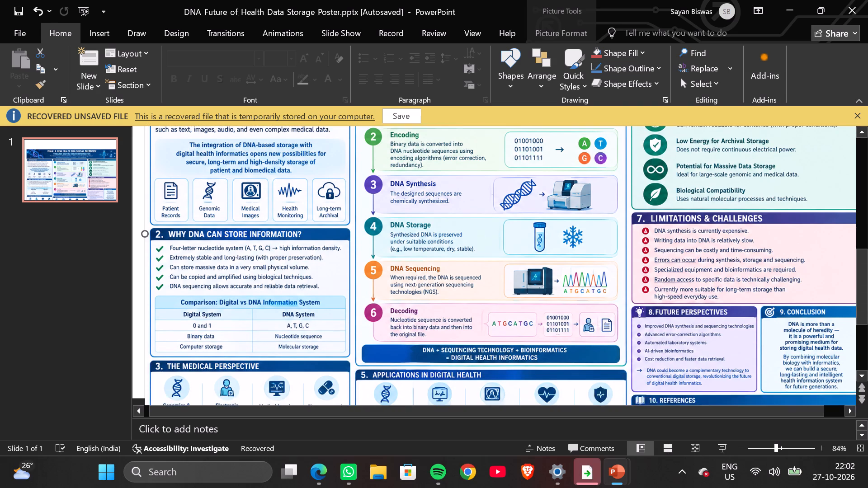
pyautogui.scroll(-2, 684, 296)
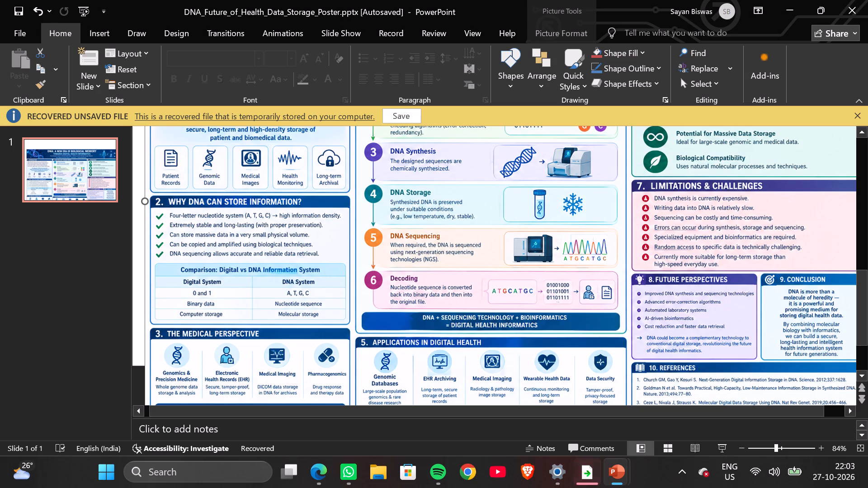
pyautogui.scroll(3, 439, 275)
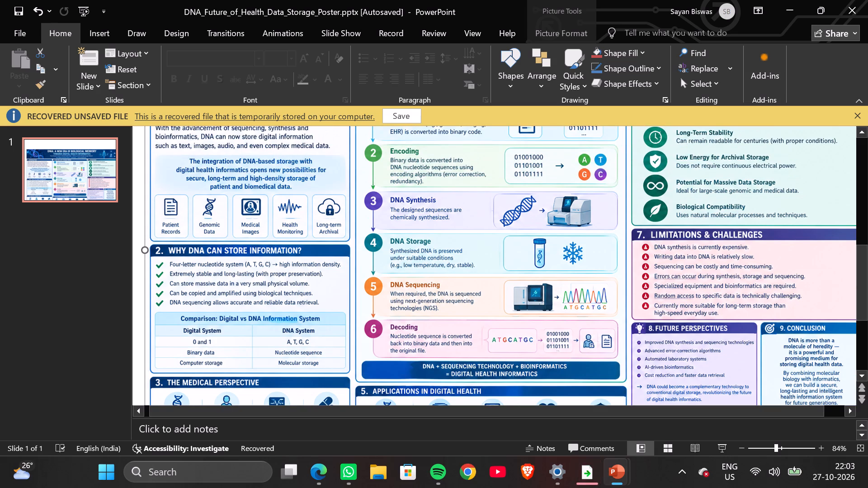
pyautogui.scroll(2, 420, 214)
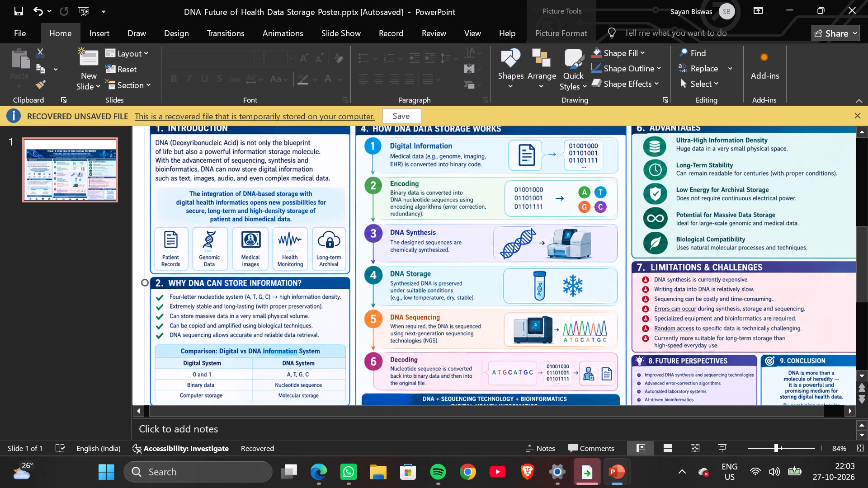
pyautogui.scroll(-2, 405, 207)
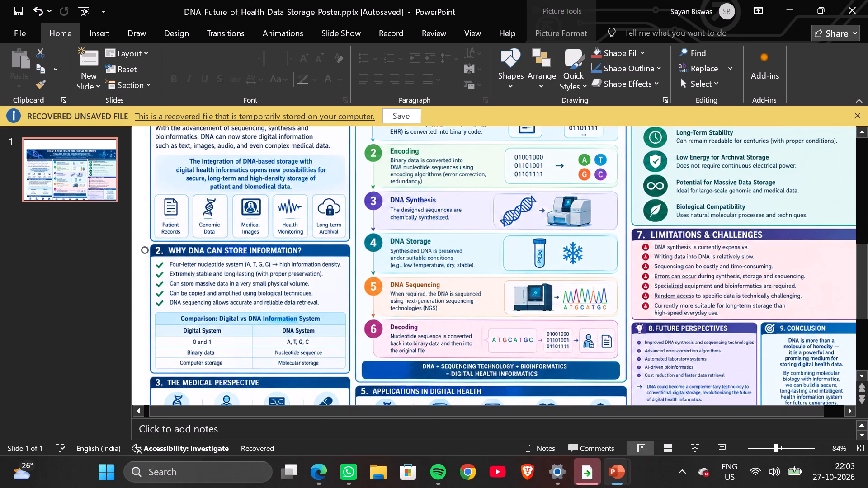
pyautogui.scroll(2, 452, 293)
pyautogui.scroll(-3, 452, 293)
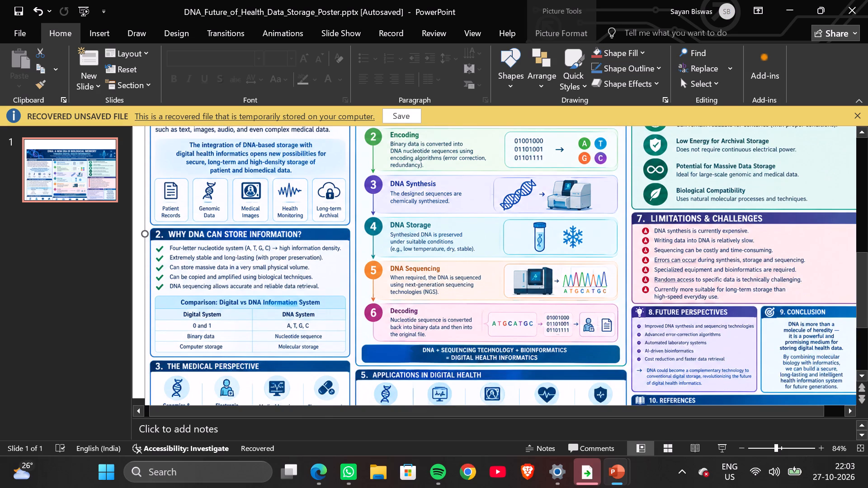
pyautogui.scroll(-1, 452, 293)
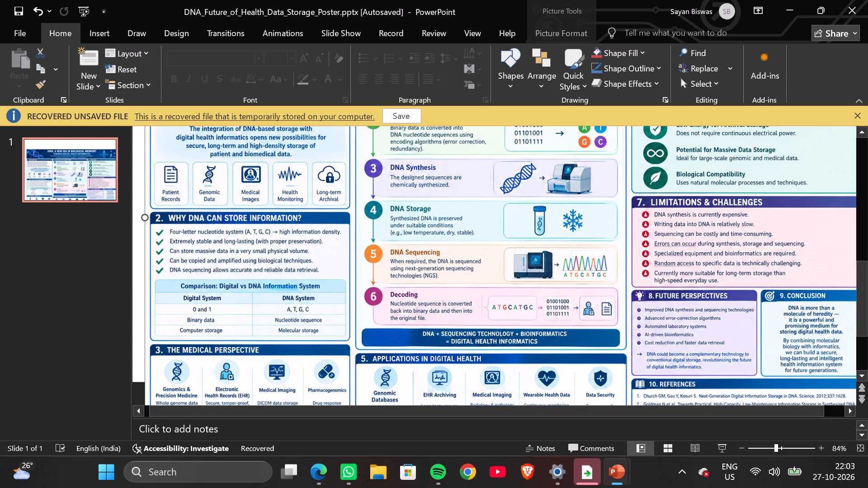
pyautogui.scroll(-1, 510, 335)
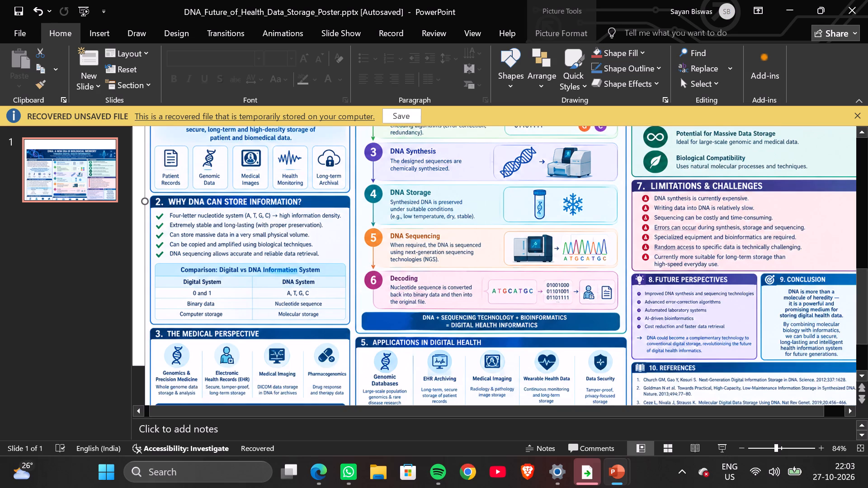
# Examine the finished poster from the Introduction down to The Medical Perspective, Applications in Digital Health and References at its bottom edge.
pyautogui.scroll(5, 510, 335)
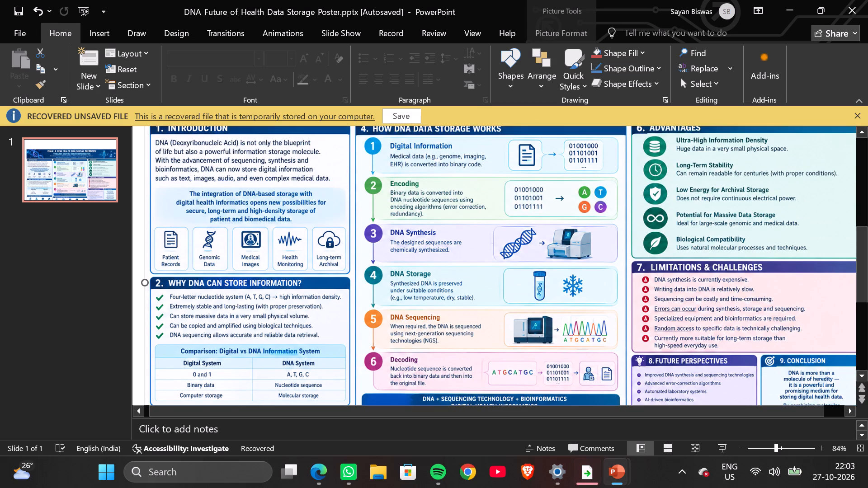
pyautogui.scroll(-4, 510, 335)
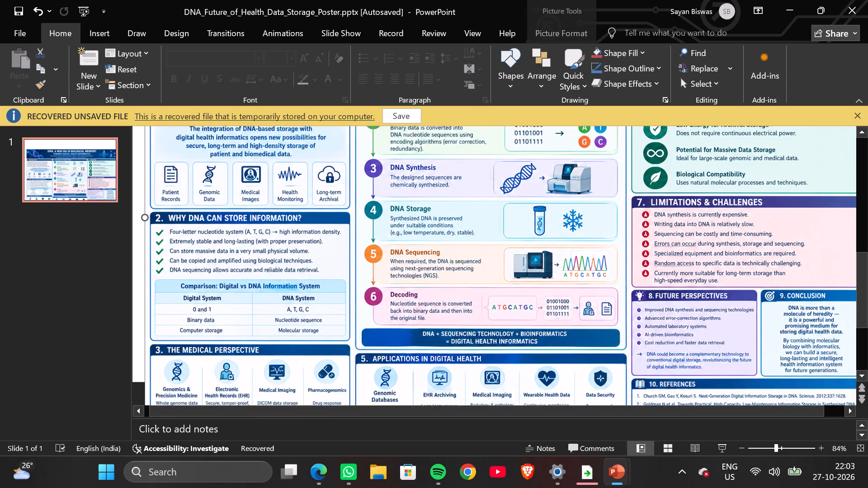
pyautogui.scroll(-5, 510, 335)
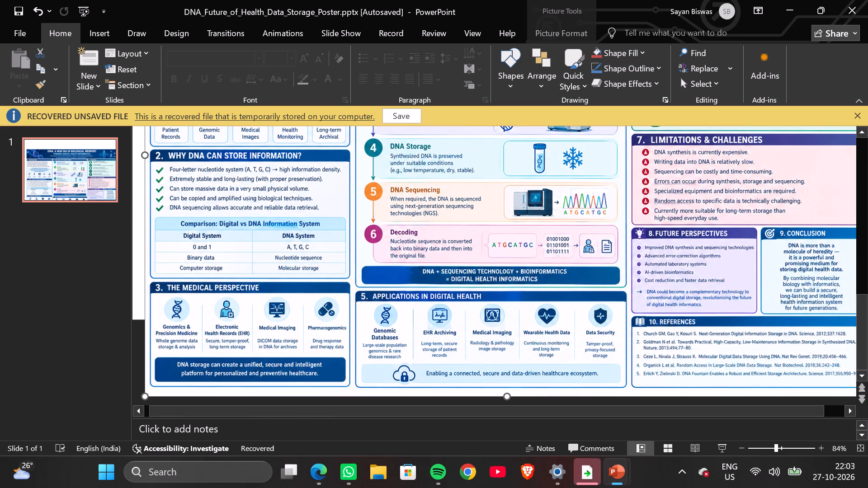
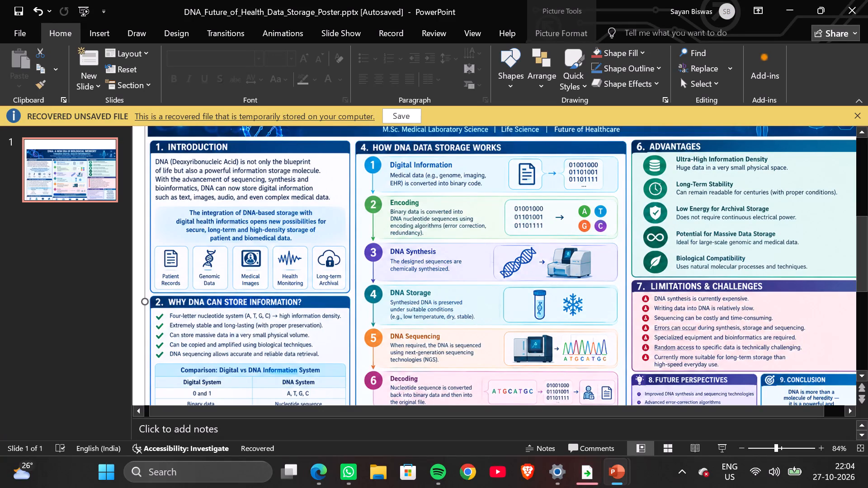
# Compare the finished poster's sections from Introduction to Applications in Digital Health with the title block and headings of the BrainHealthcon2026 Poster template.pptx presentation.
pyautogui.scroll(-1, 550, 320)
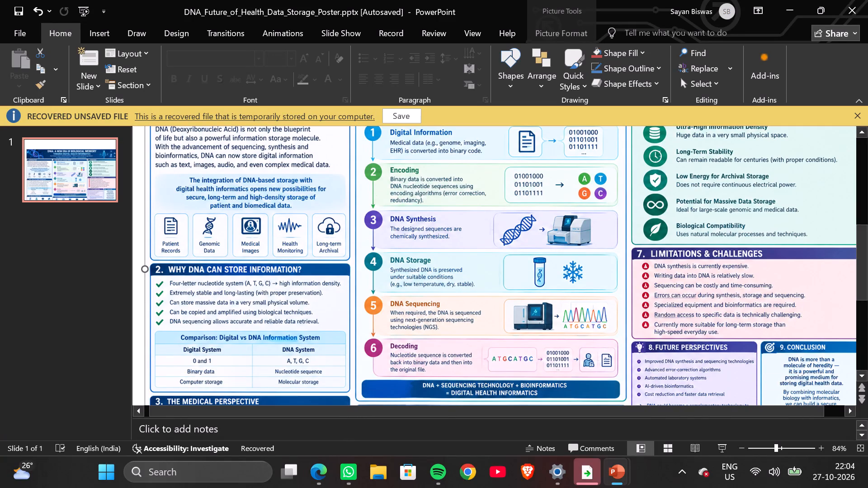
pyautogui.scroll(-1, 550, 320)
pyautogui.scroll(1, 550, 320)
pyautogui.scroll(-2, 550, 320)
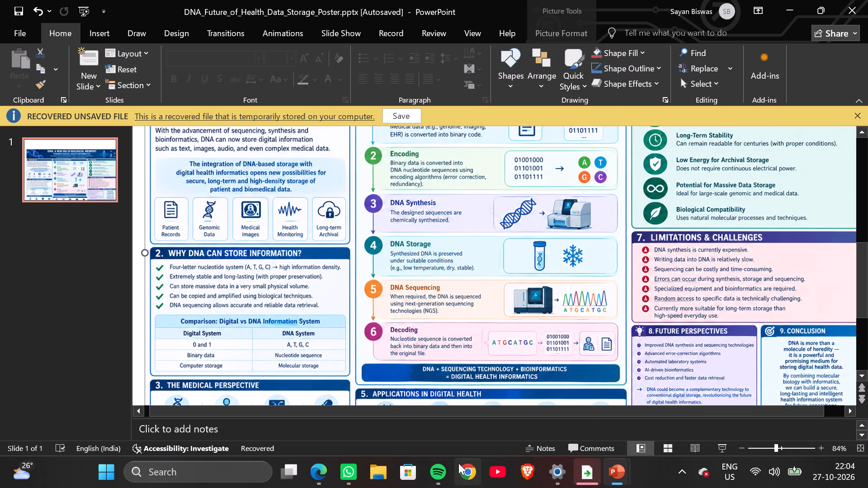
pyautogui.click(581, 409)
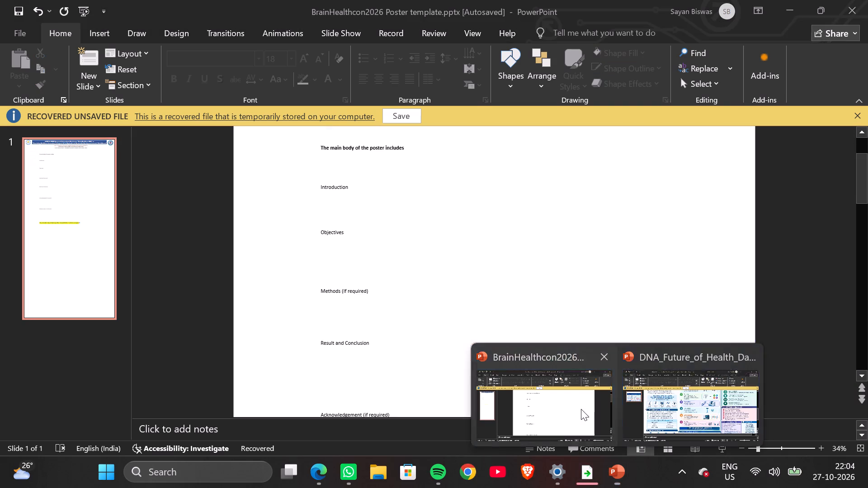
pyautogui.scroll(4, 450, 293)
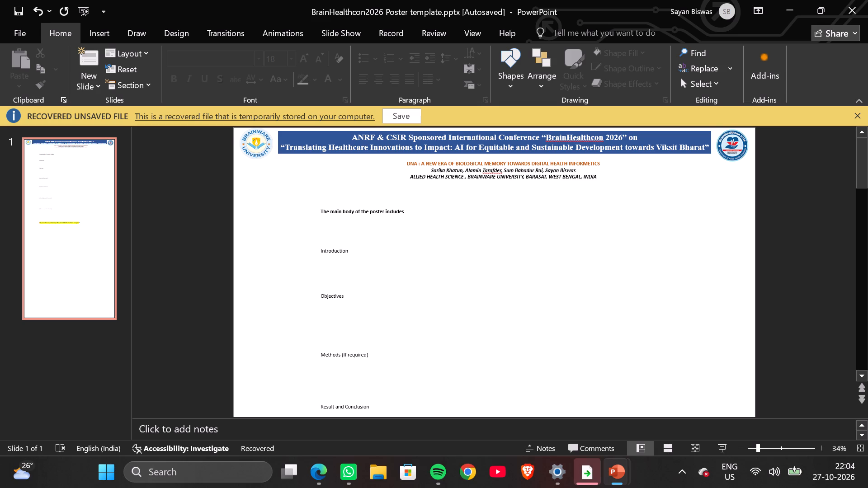
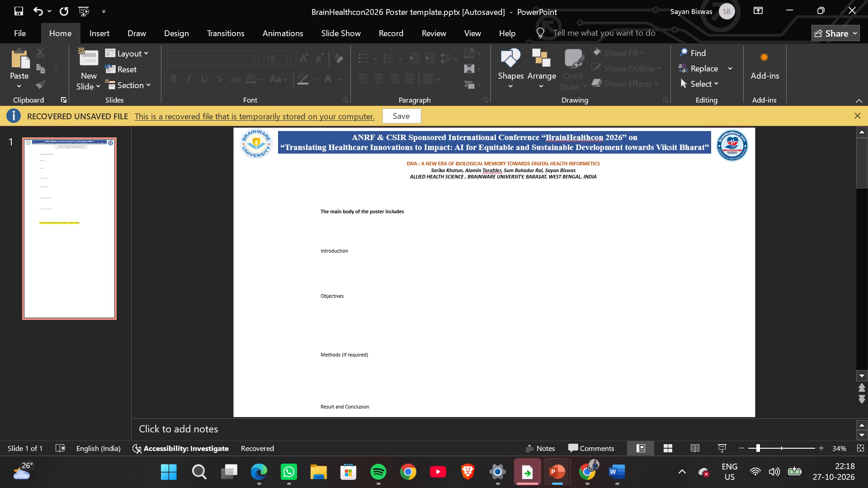
pyautogui.scroll(-1, 449, 258)
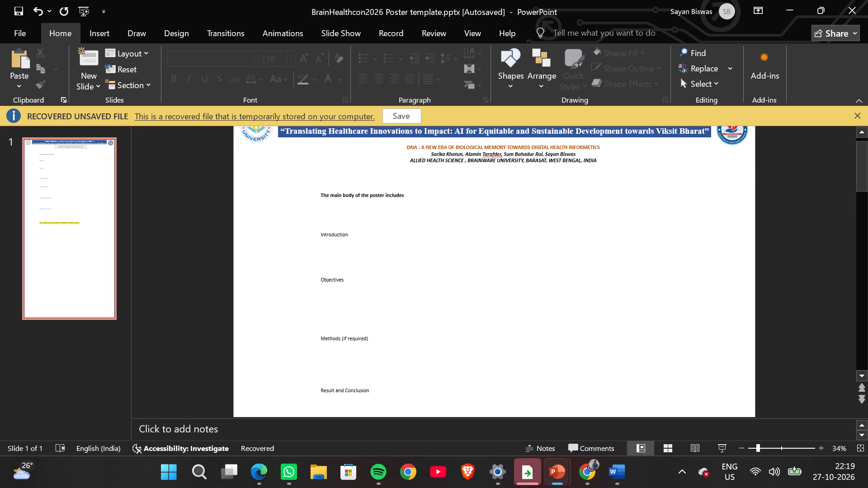
pyautogui.scroll(-1, 449, 258)
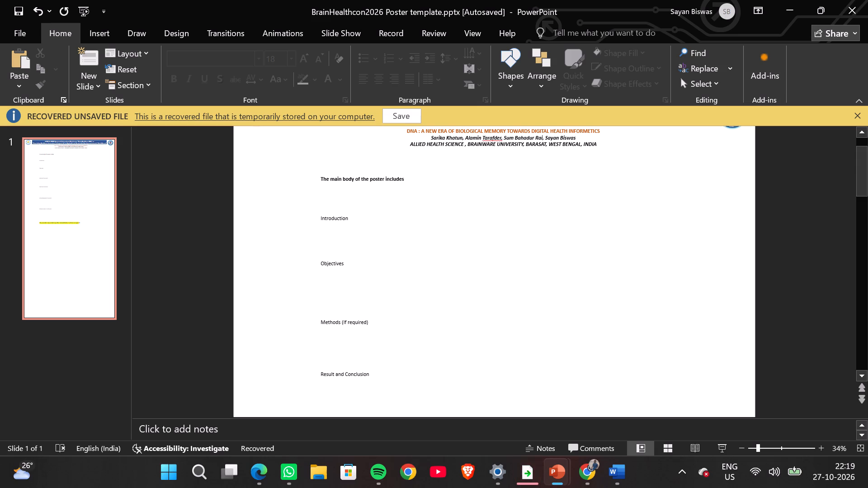
pyautogui.scroll(2, 449, 258)
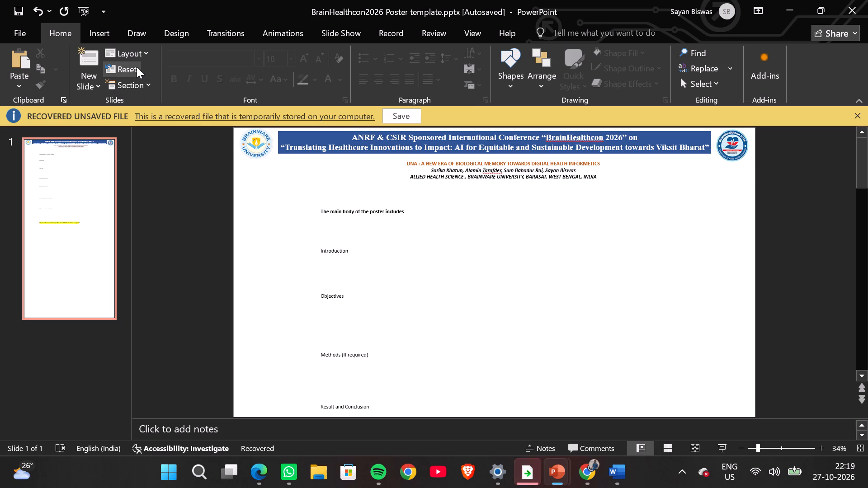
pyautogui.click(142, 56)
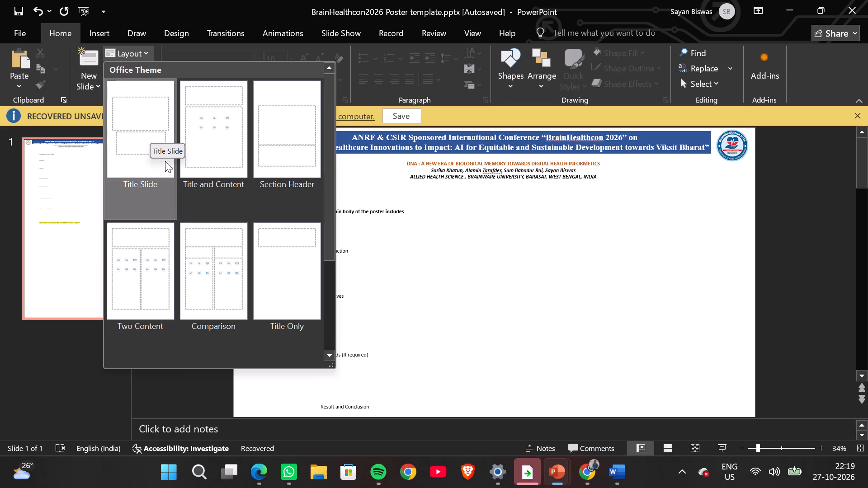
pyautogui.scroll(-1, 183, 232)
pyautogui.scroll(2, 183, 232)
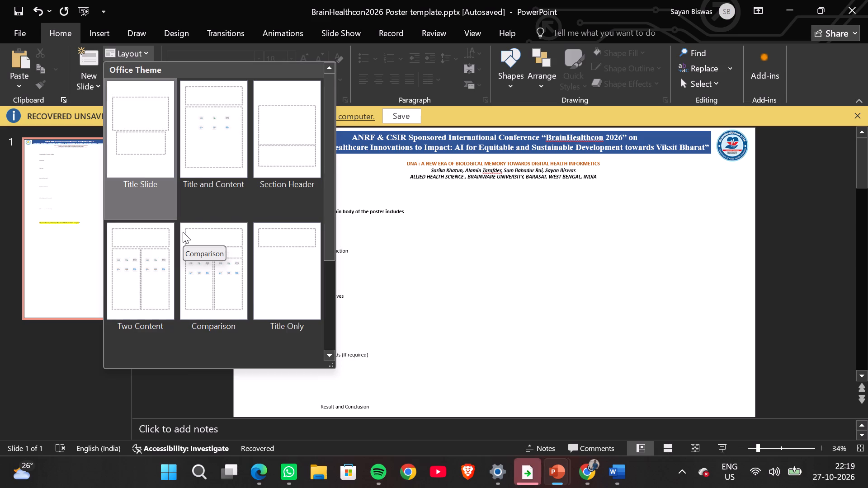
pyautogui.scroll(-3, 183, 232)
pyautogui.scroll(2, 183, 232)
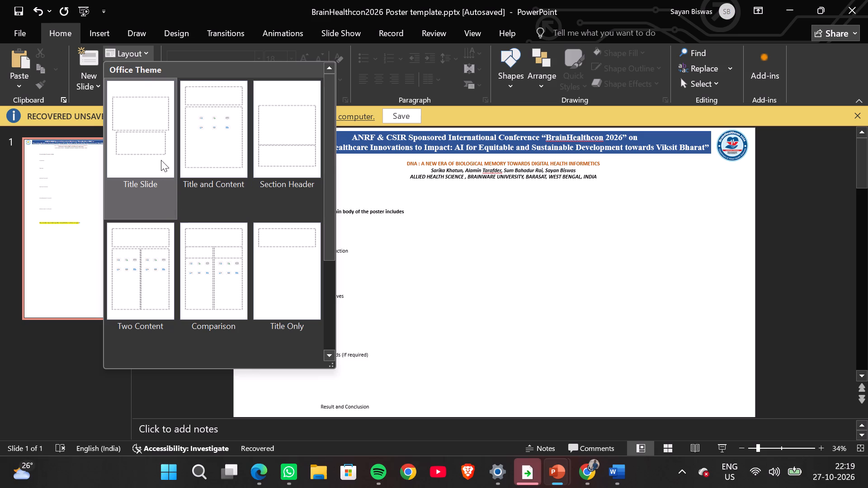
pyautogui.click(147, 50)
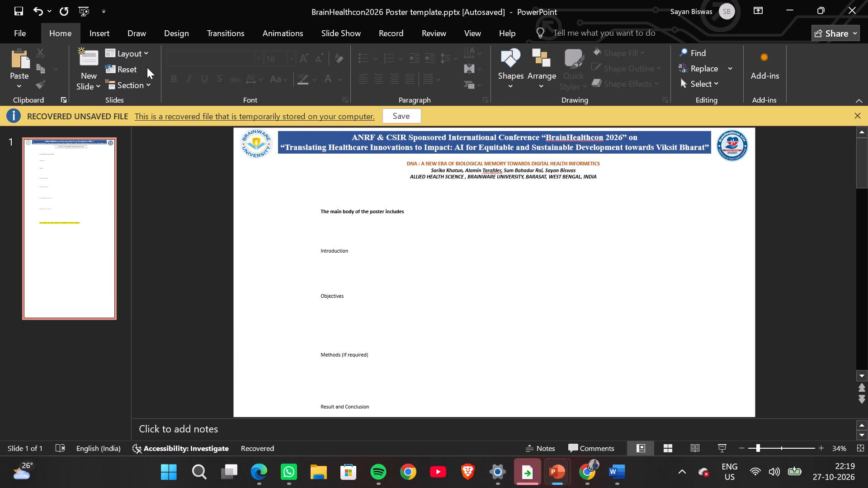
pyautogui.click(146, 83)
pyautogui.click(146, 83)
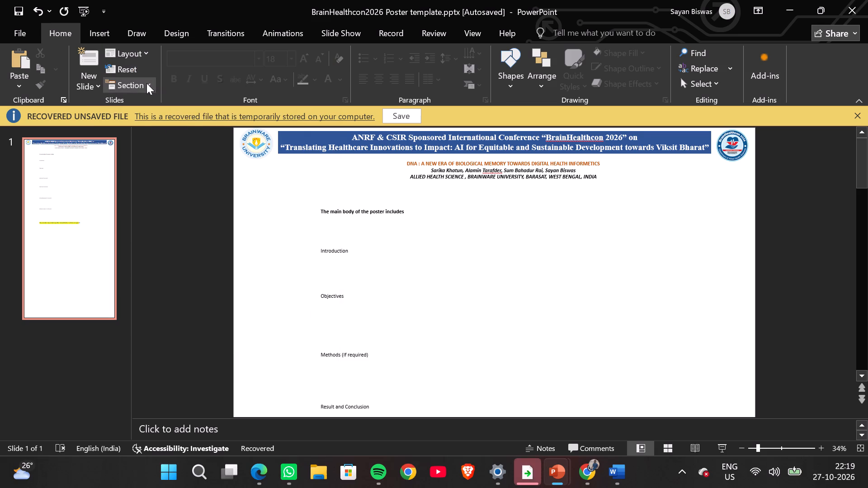
# Duplicate the poster template slide.
pyautogui.click(99, 88)
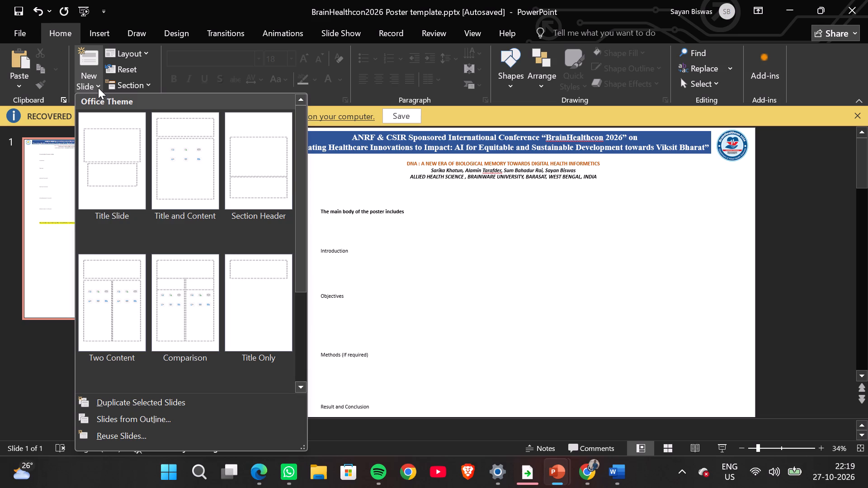
pyautogui.scroll(-2, 152, 248)
pyautogui.scroll(2, 152, 248)
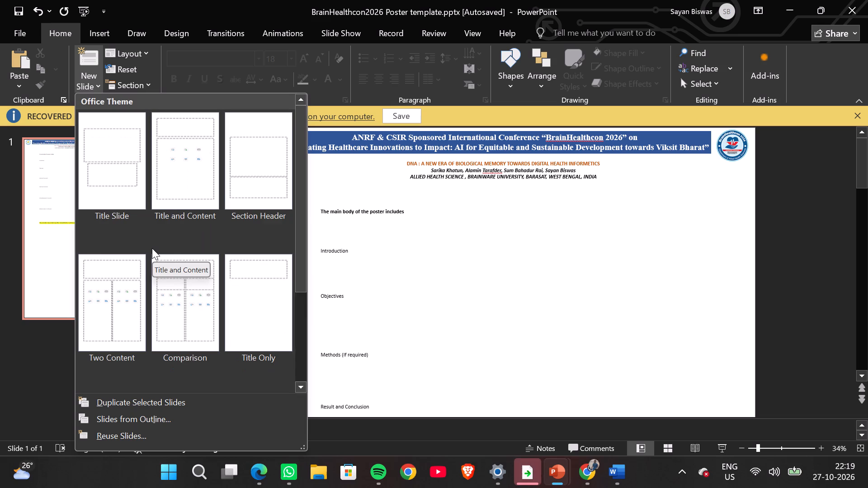
pyautogui.scroll(-2, 152, 248)
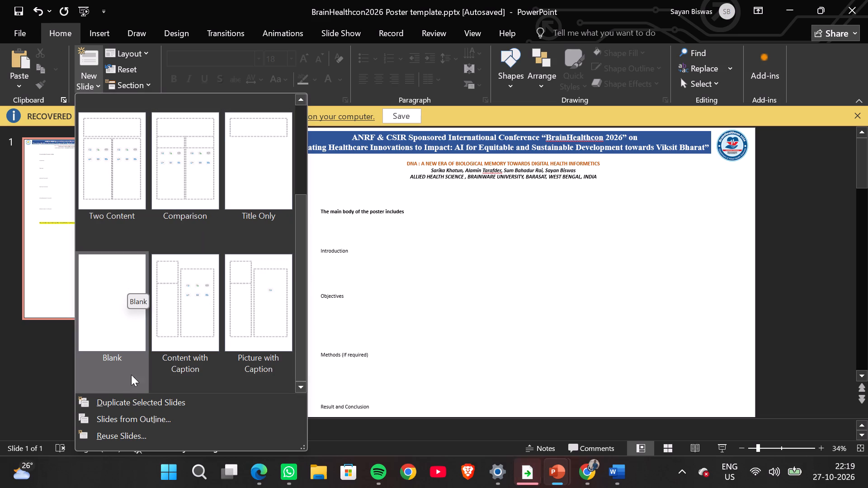
pyautogui.click(135, 399)
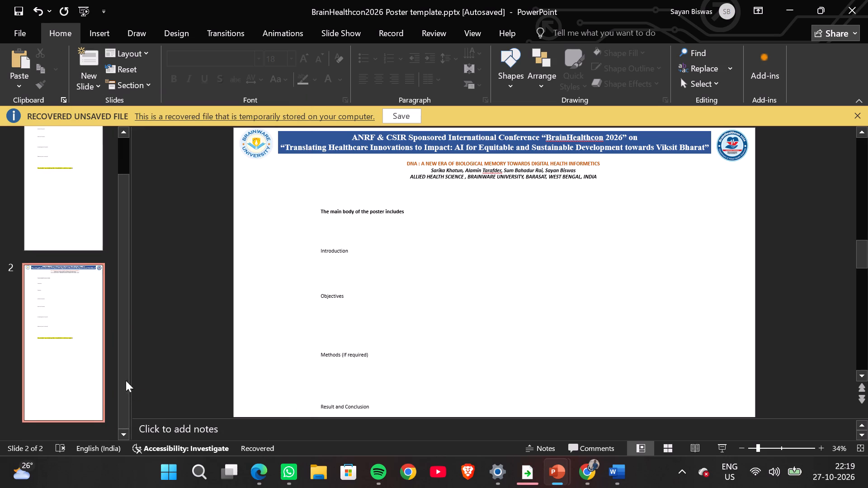
# Compare the original poster slide with its duplicate, finishing on slide 2.
pyautogui.scroll(2, 74, 206)
pyautogui.scroll(-2, 74, 206)
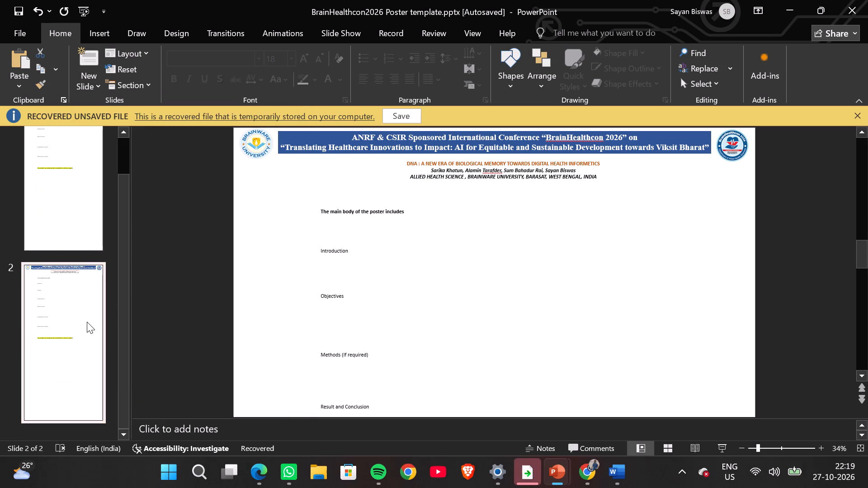
pyautogui.click(87, 323)
pyautogui.click(86, 177)
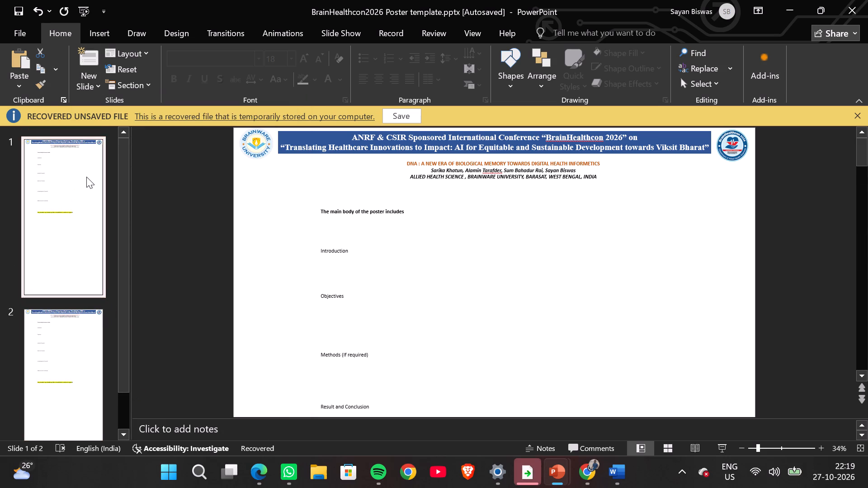
pyautogui.click(72, 370)
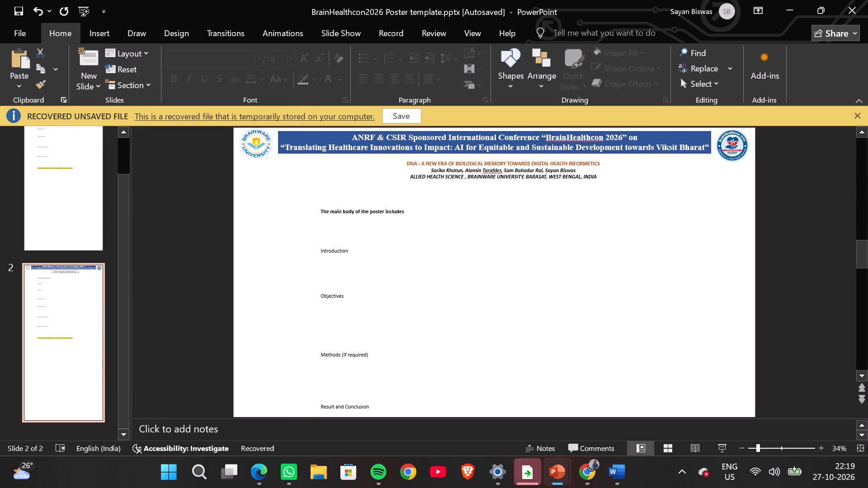
pyautogui.scroll(-2, 403, 361)
pyautogui.scroll(1, 403, 357)
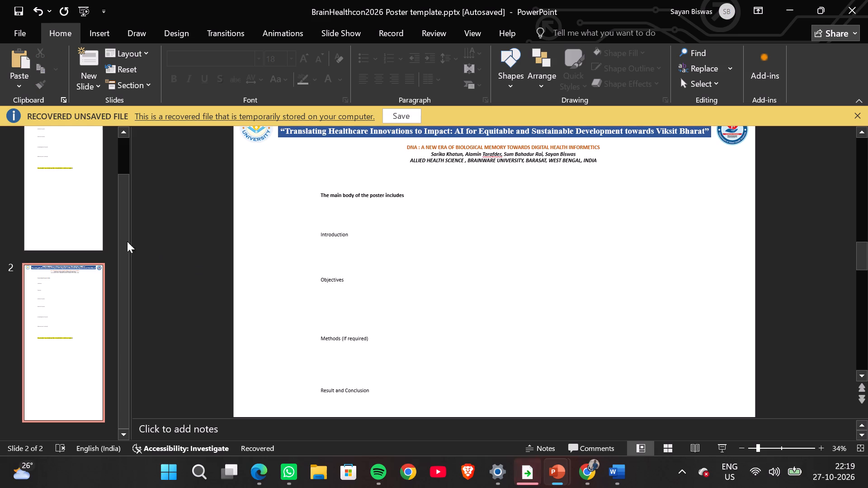
pyautogui.click(47, 175)
pyautogui.click(93, 366)
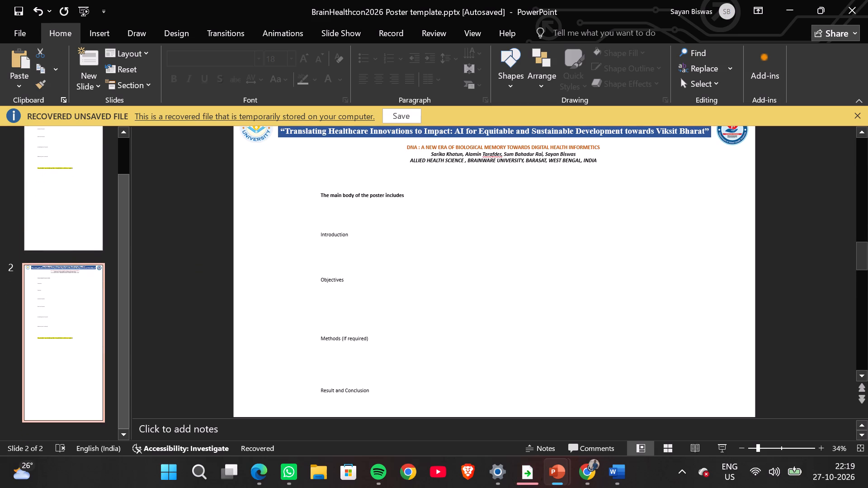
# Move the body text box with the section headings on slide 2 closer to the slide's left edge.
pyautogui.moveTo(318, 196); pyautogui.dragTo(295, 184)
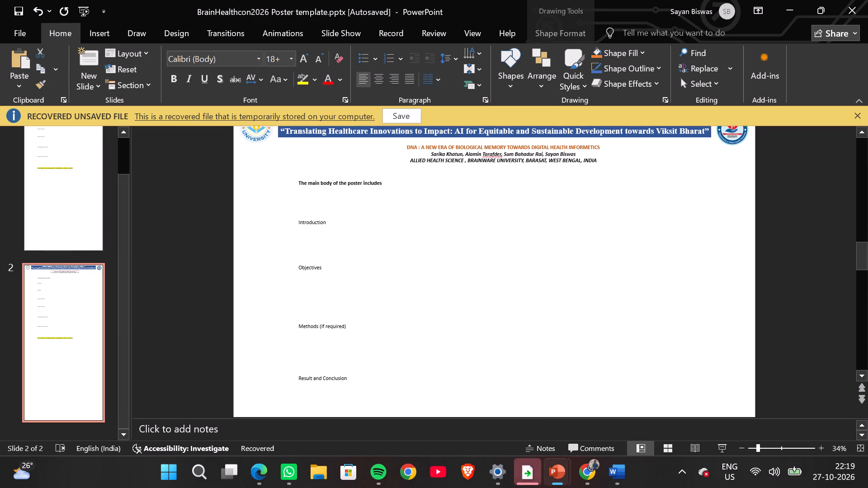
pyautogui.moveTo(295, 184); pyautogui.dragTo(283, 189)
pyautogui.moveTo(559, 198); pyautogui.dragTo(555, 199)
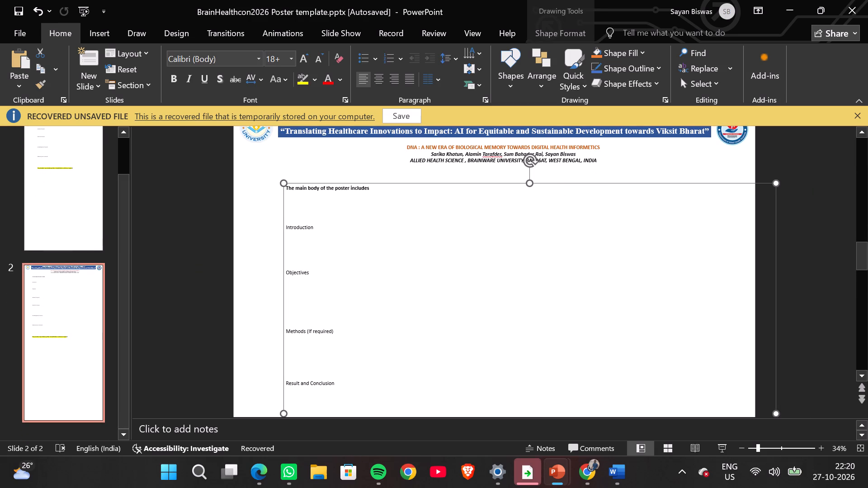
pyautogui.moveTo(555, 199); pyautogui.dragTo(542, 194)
# Cut the body text box with the section headings from slide 2, keeping the conference header and title block.
pyautogui.scroll(-8, 524, 230)
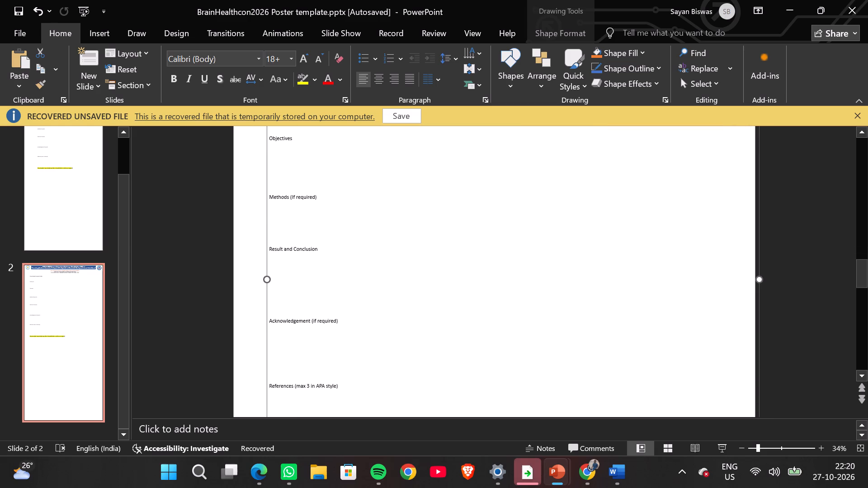
pyautogui.scroll(-9, 524, 230)
pyautogui.scroll(8, 524, 230)
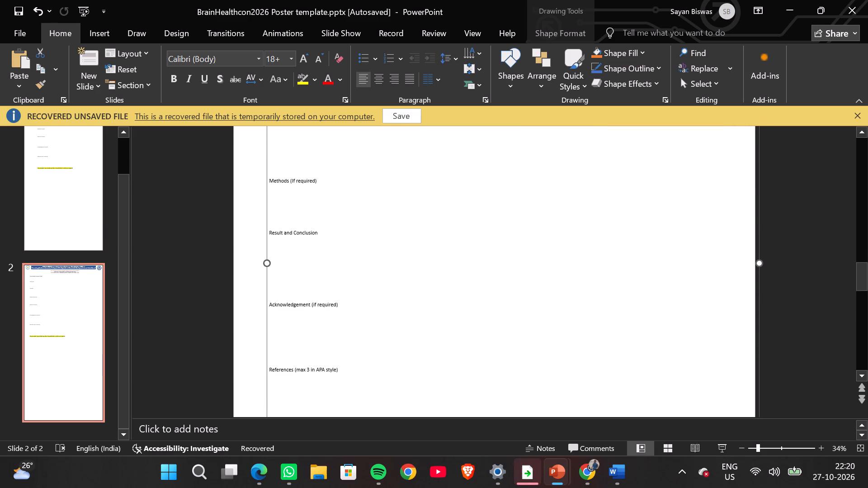
pyautogui.scroll(10, 524, 230)
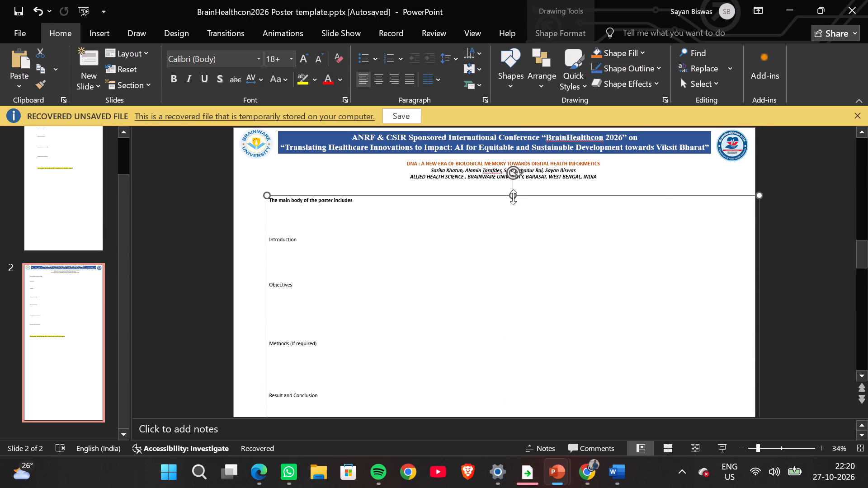
pyautogui.rightClick(513, 197)
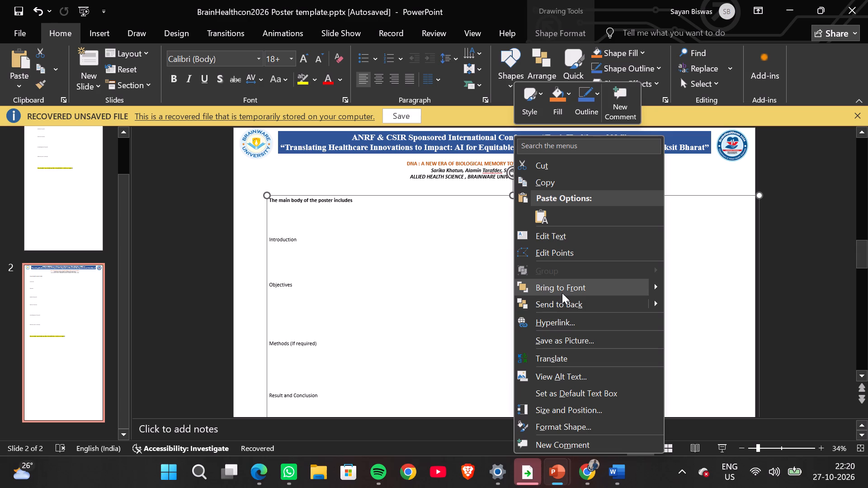
pyautogui.scroll(-2, 563, 291)
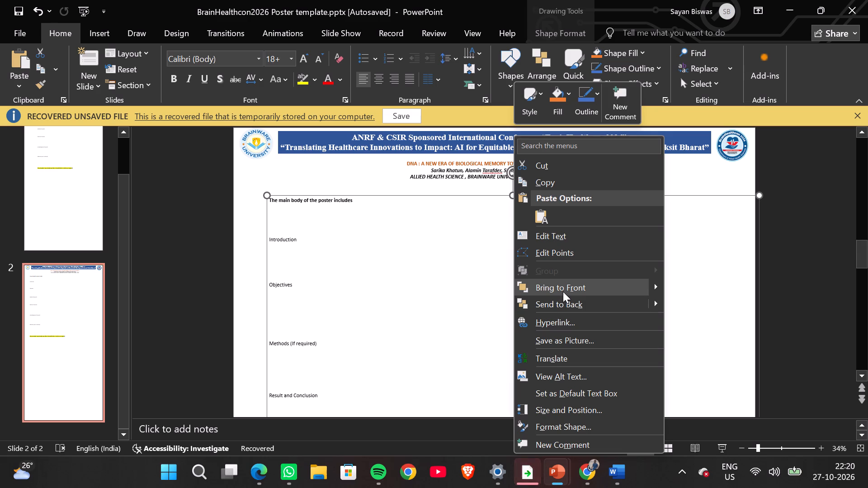
pyautogui.click(553, 171)
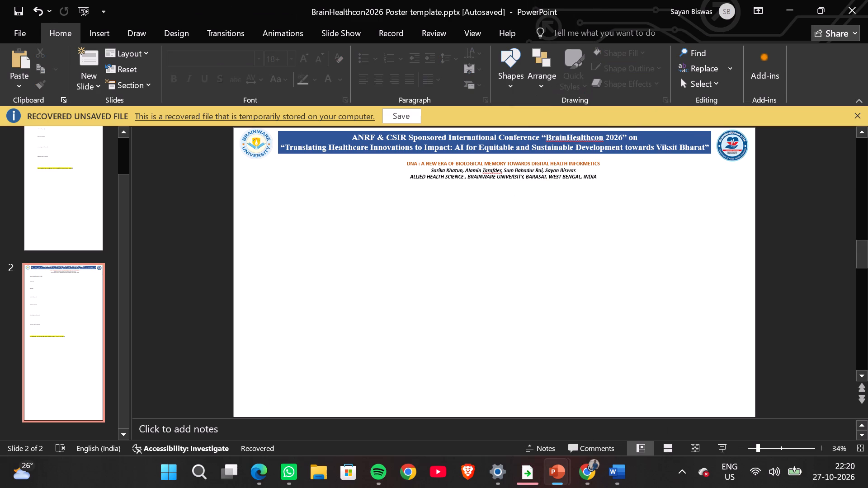
pyautogui.scroll(-1, 510, 237)
pyautogui.scroll(1, 510, 237)
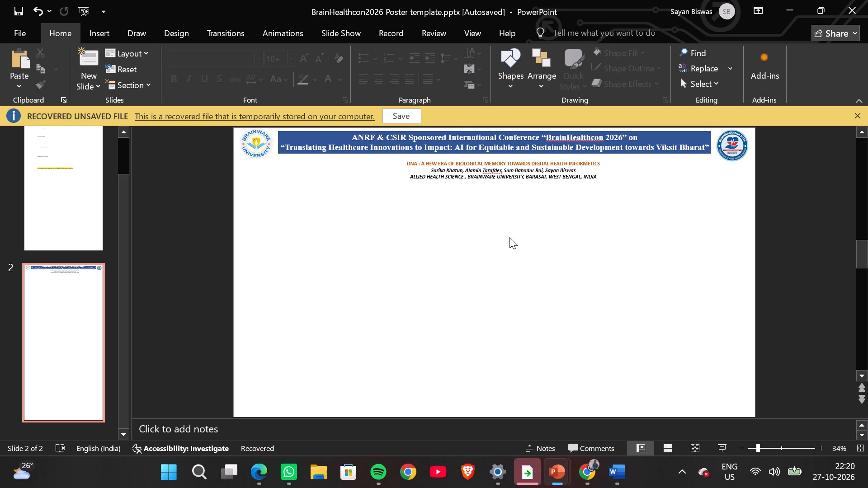
pyautogui.scroll(-1, 509, 237)
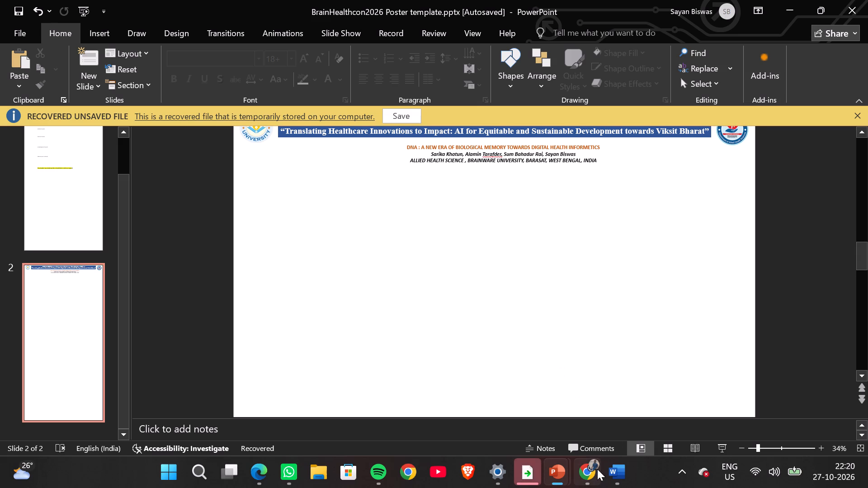
# Draw a rounded rectangle about 12 cm high and 19.5 cm wide below the title block, on the slide's left side.
pyautogui.click(459, 234)
pyautogui.click(510, 82)
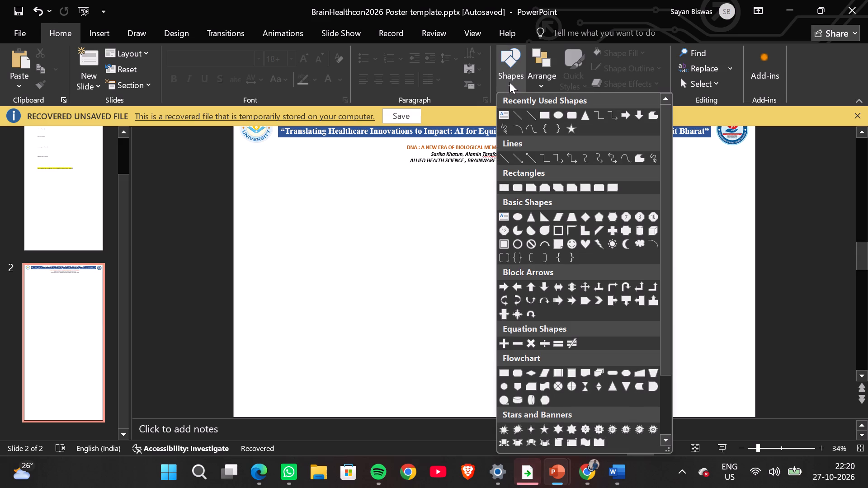
pyautogui.click(569, 119)
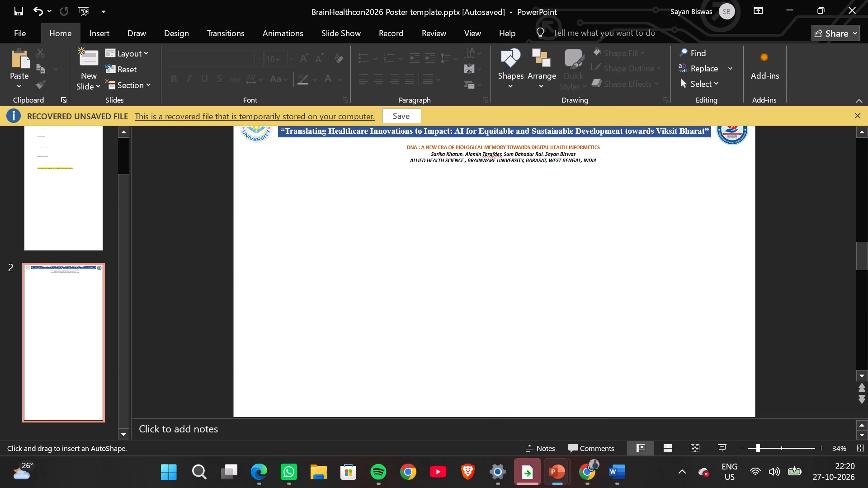
pyautogui.moveTo(274, 197); pyautogui.dragTo(371, 256)
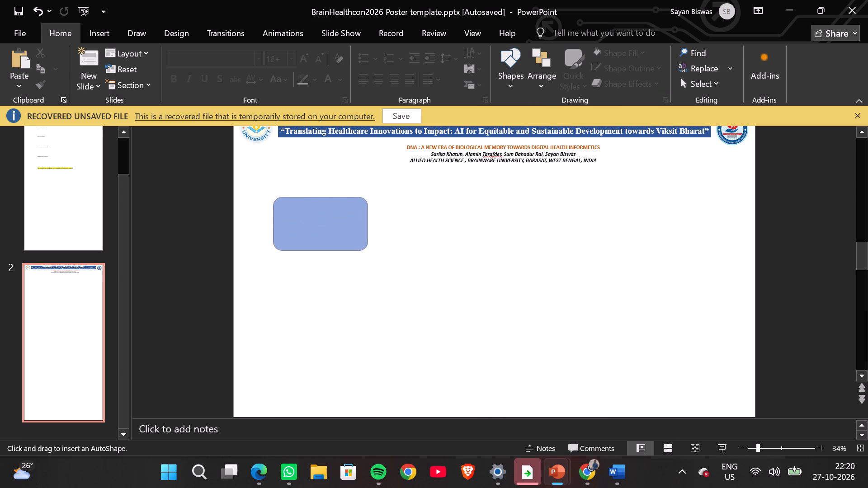
pyautogui.moveTo(371, 256); pyautogui.dragTo(434, 302)
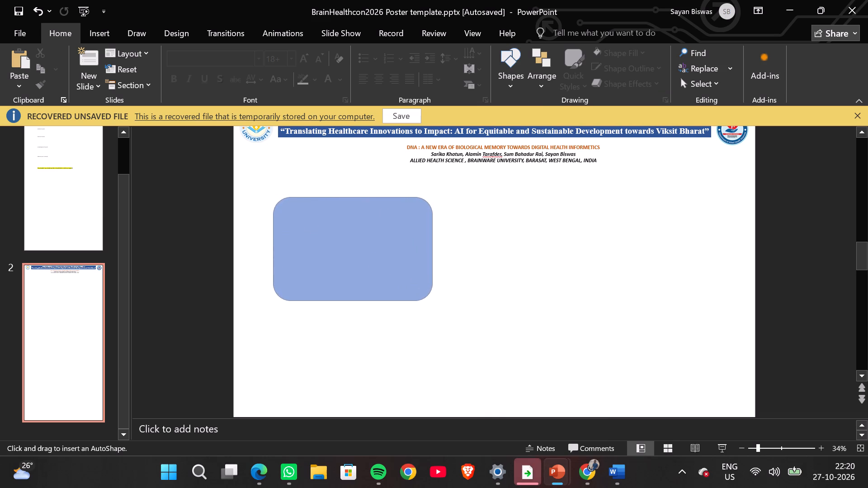
pyautogui.moveTo(434, 302); pyautogui.dragTo(440, 299)
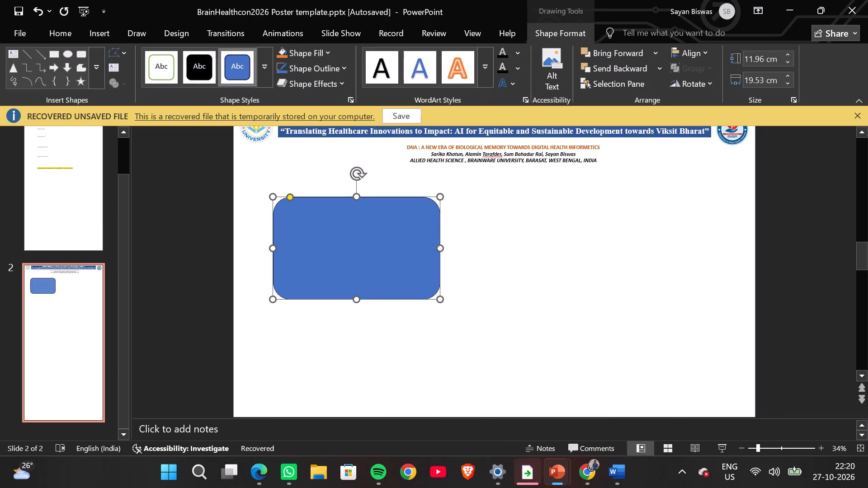
# Move the rounded rectangle nearer the slide's upper-left area and enlarge it to about 13 cm high by 20.2 cm wide.
pyautogui.moveTo(382, 279); pyautogui.dragTo(362, 264)
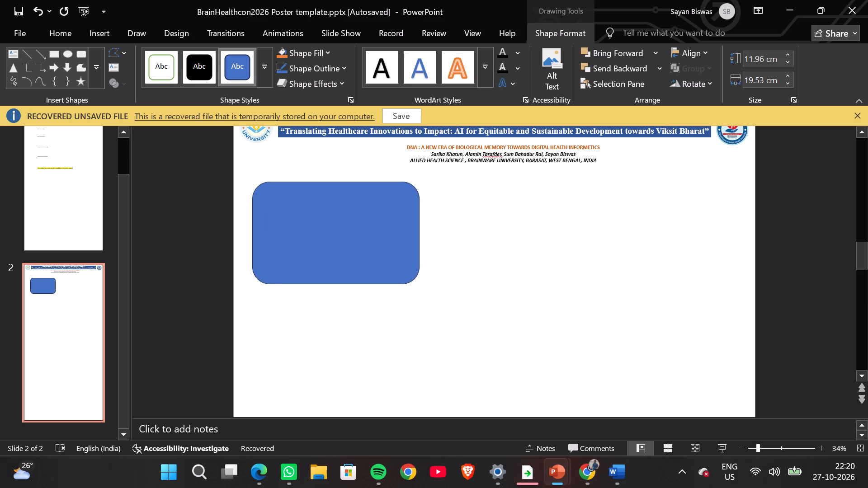
pyautogui.moveTo(362, 264); pyautogui.dragTo(362, 263)
pyautogui.moveTo(377, 276); pyautogui.dragTo(373, 276)
pyautogui.moveTo(379, 276); pyautogui.dragTo(385, 275)
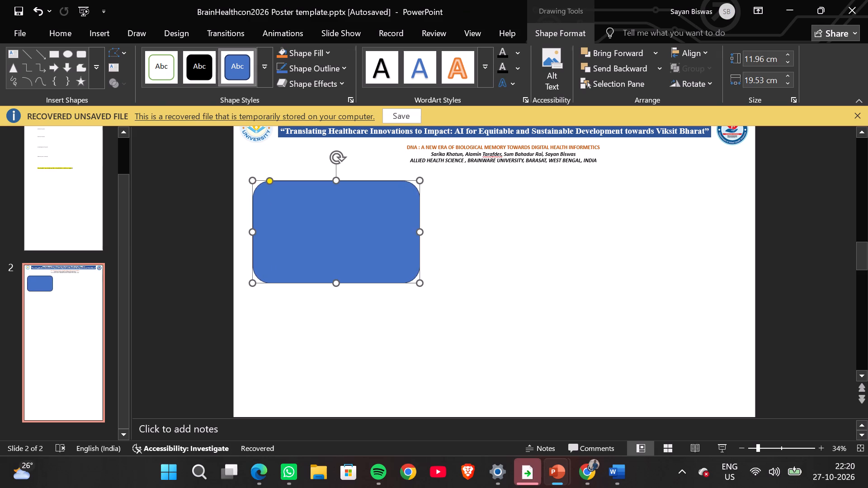
pyautogui.moveTo(420, 285); pyautogui.dragTo(425, 291)
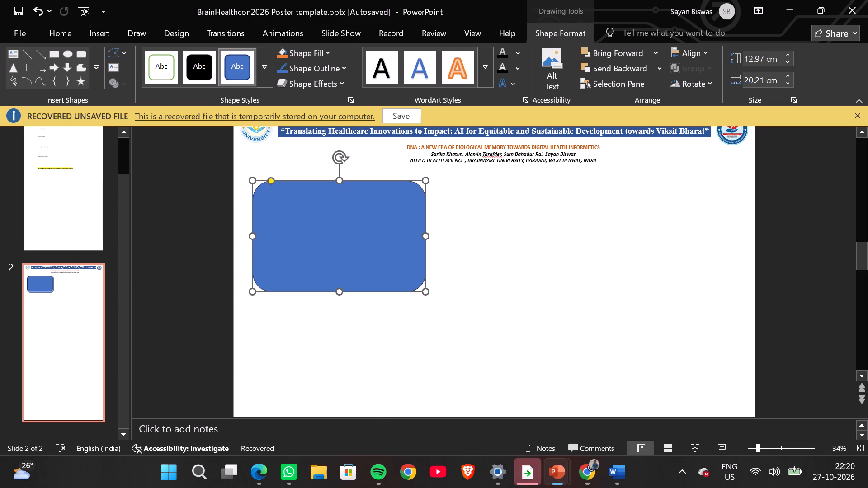
pyautogui.rightClick(381, 250)
pyautogui.click(374, 245)
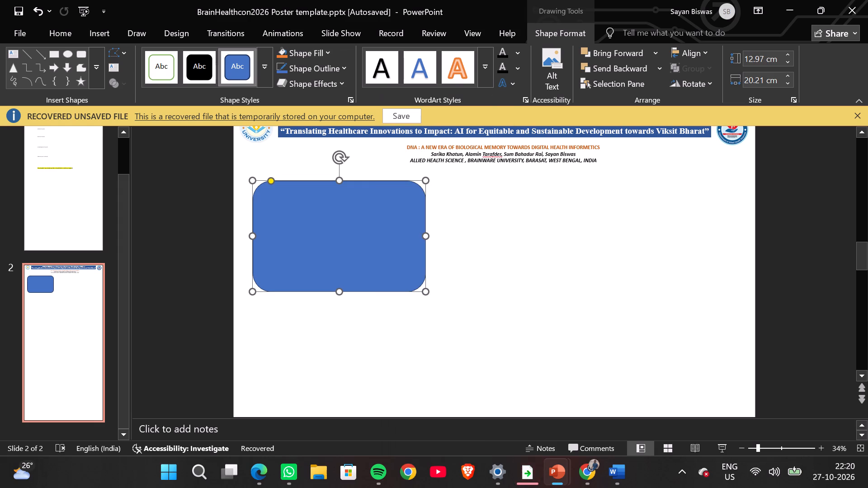
# Fill the rounded rectangle with the lightest orange theme shade.
pyautogui.click(326, 54)
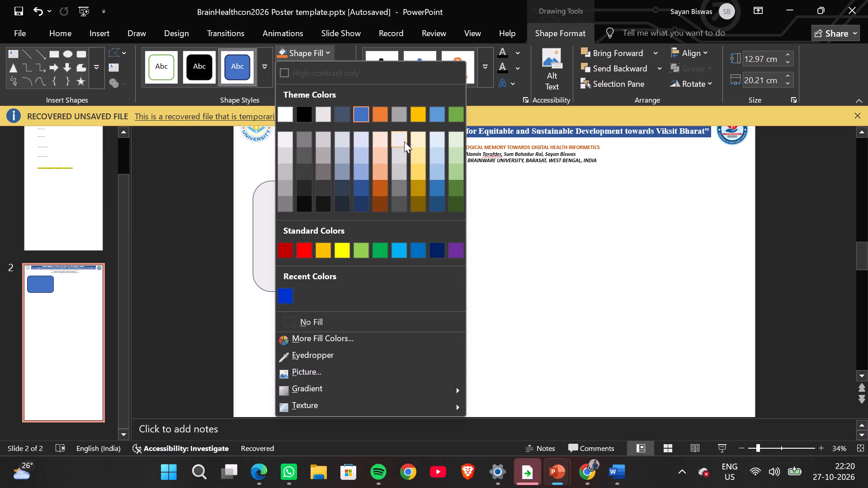
pyautogui.click(380, 138)
pyautogui.click(398, 234)
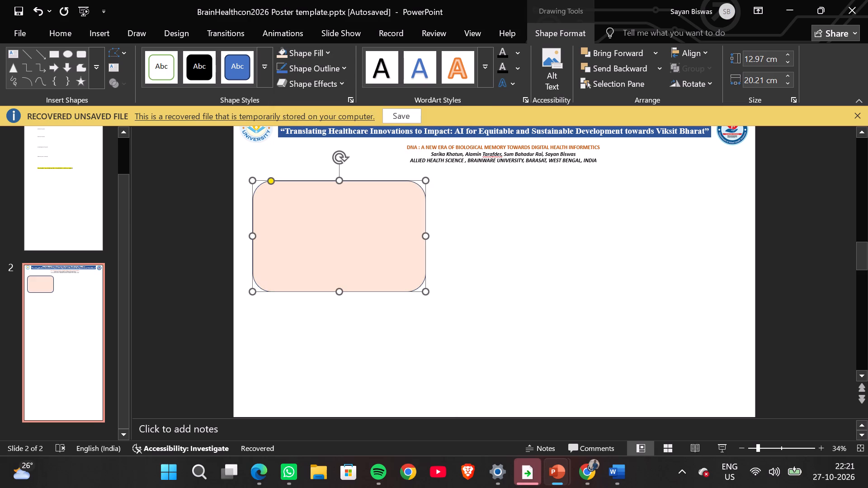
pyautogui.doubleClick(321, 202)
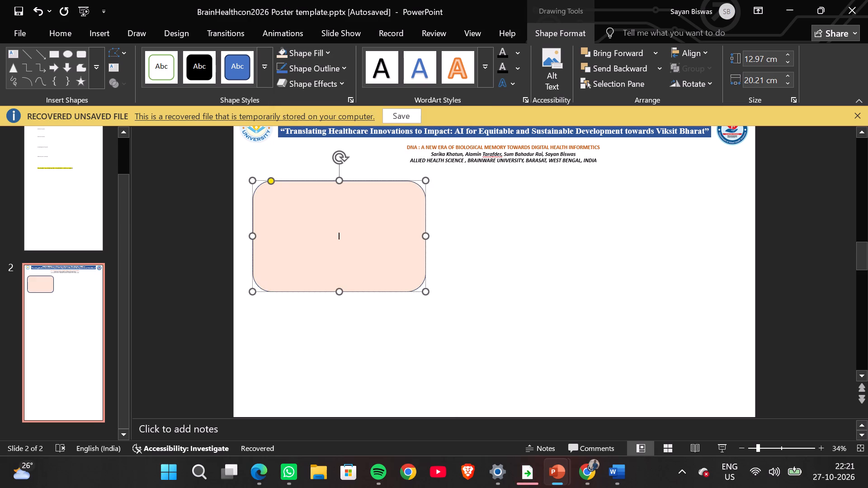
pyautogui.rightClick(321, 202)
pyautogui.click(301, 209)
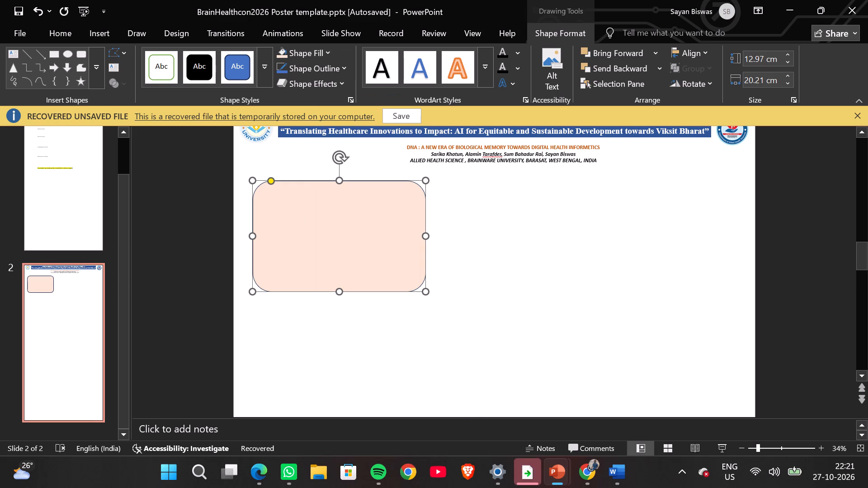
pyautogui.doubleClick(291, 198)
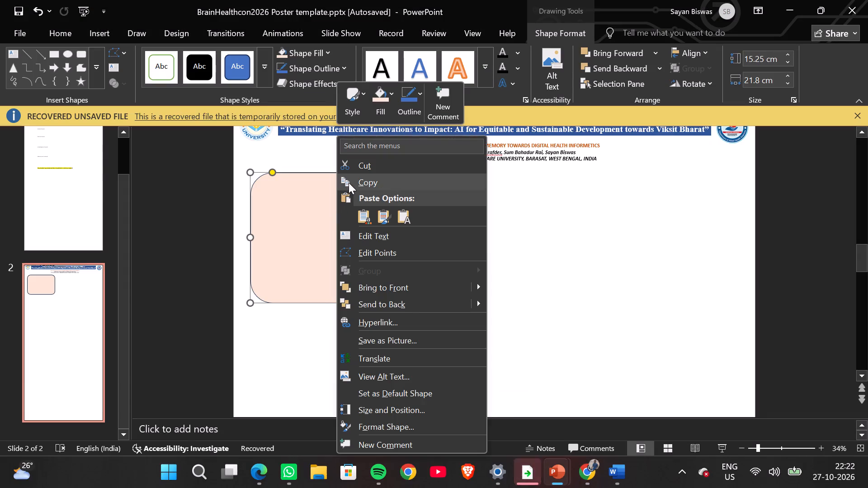
pyautogui.click(349, 182)
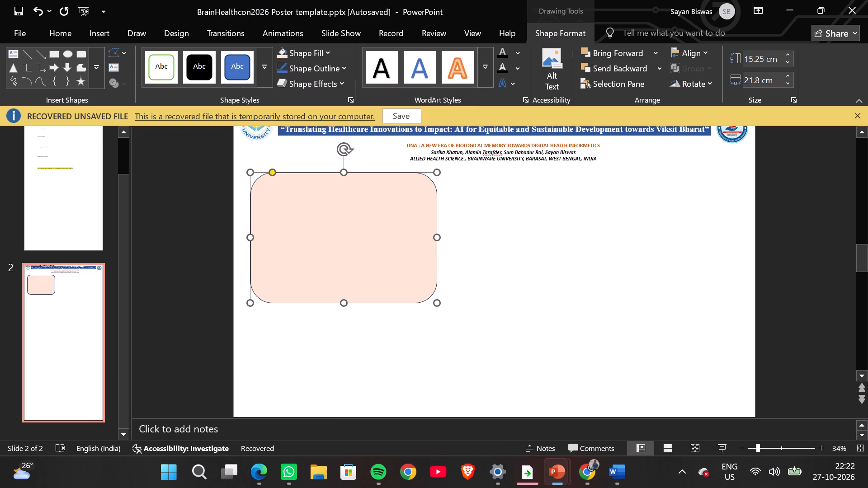
pyautogui.rightClick(344, 211)
pyautogui.click(373, 220)
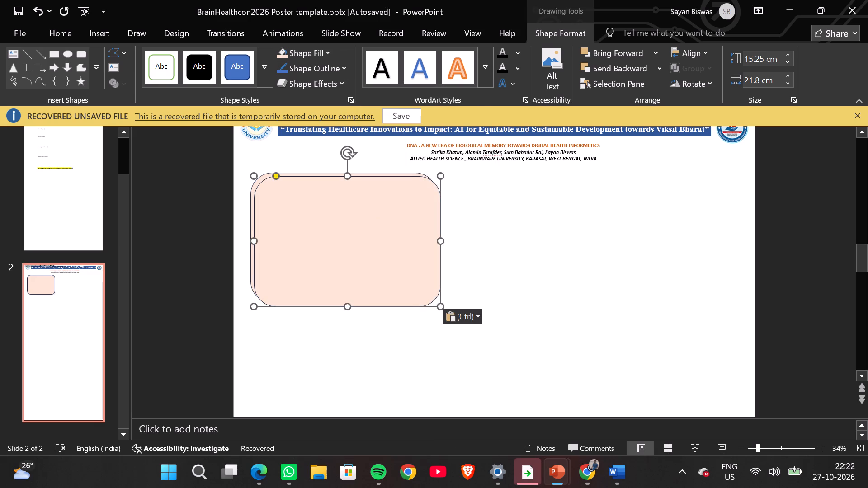
pyautogui.moveTo(373, 220); pyautogui.dragTo(386, 248)
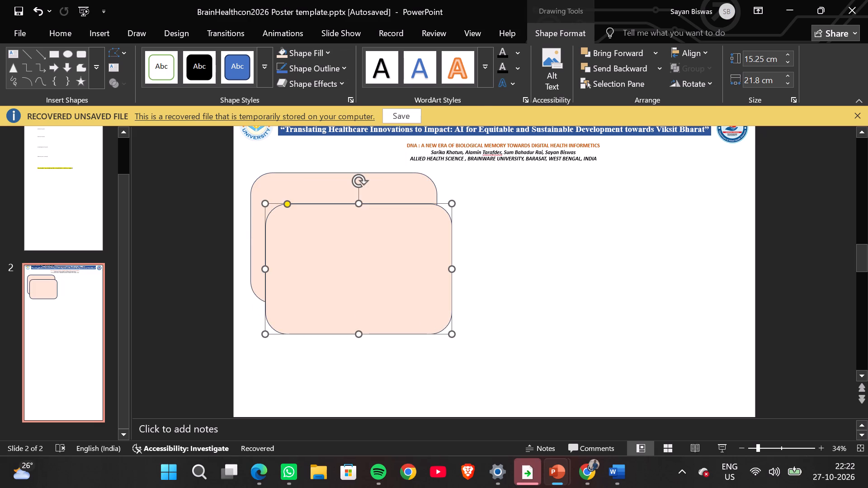
pyautogui.moveTo(359, 204); pyautogui.dragTo(358, 225)
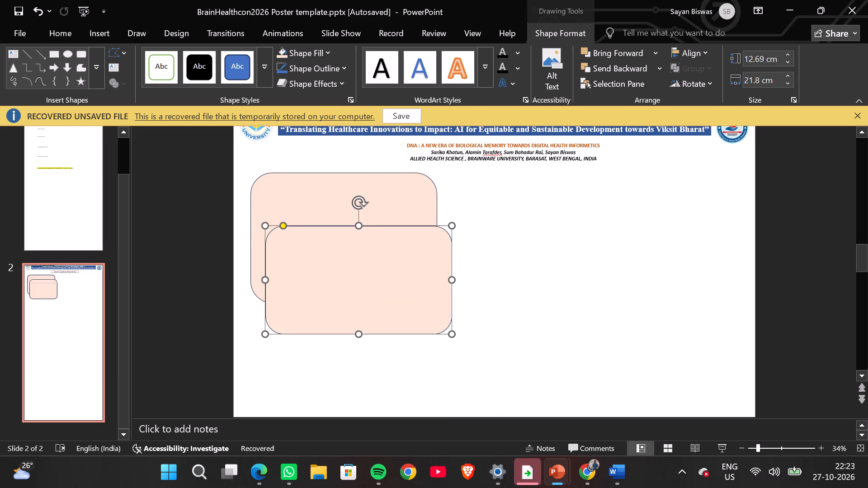
pyautogui.moveTo(366, 270); pyautogui.dragTo(350, 353)
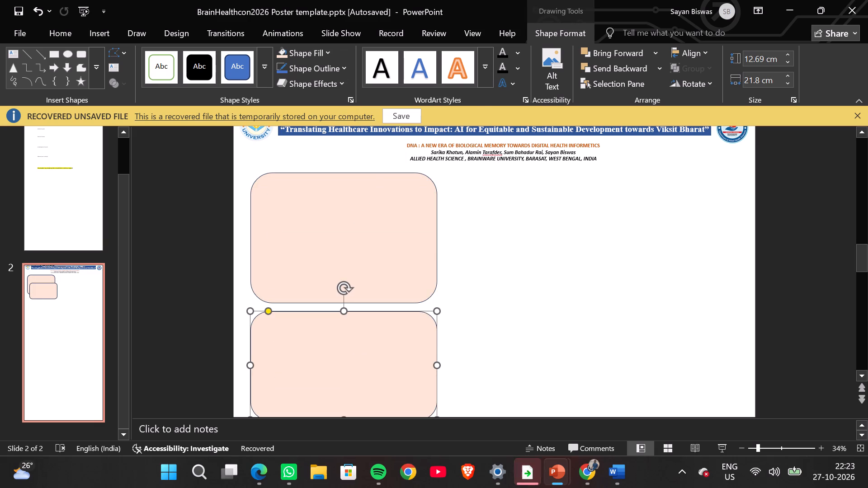
# Reduce the lower rounded rectangle to about 5.25 cm high, keeping its width at 21.8 cm to match the upper box.
pyautogui.scroll(-2, 551, 279)
pyautogui.moveTo(439, 386); pyautogui.dragTo(450, 350)
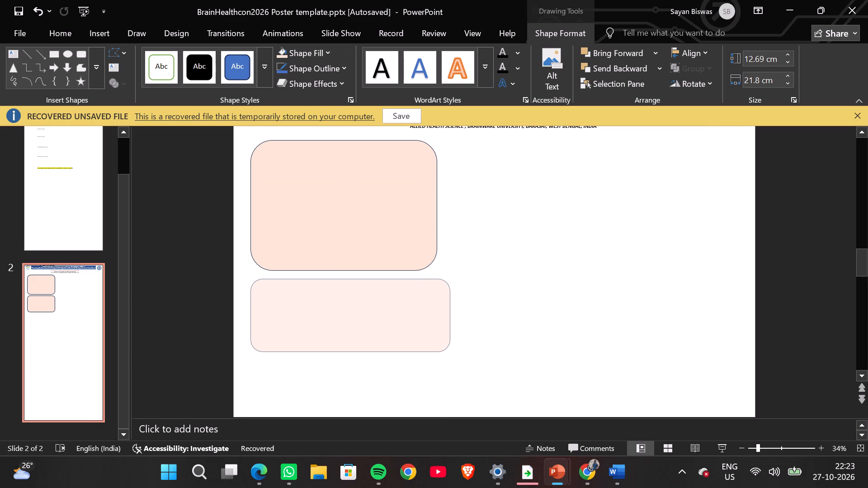
pyautogui.moveTo(450, 350); pyautogui.dragTo(435, 324)
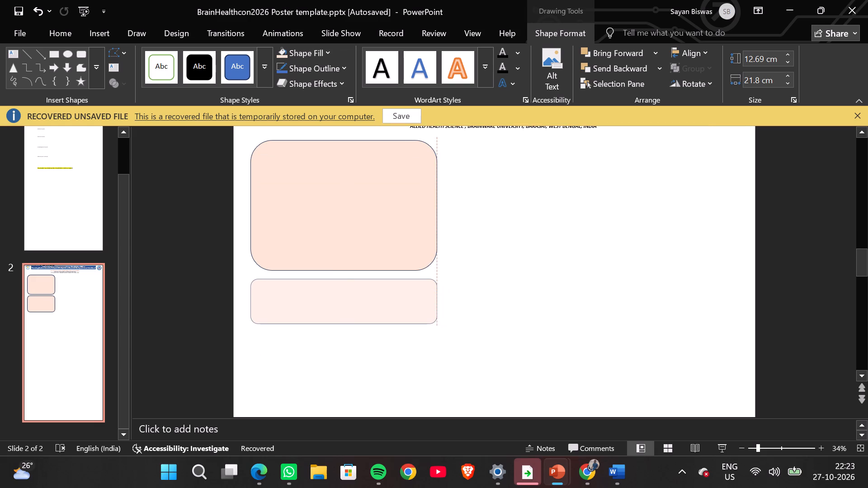
pyautogui.moveTo(435, 324); pyautogui.dragTo(435, 324)
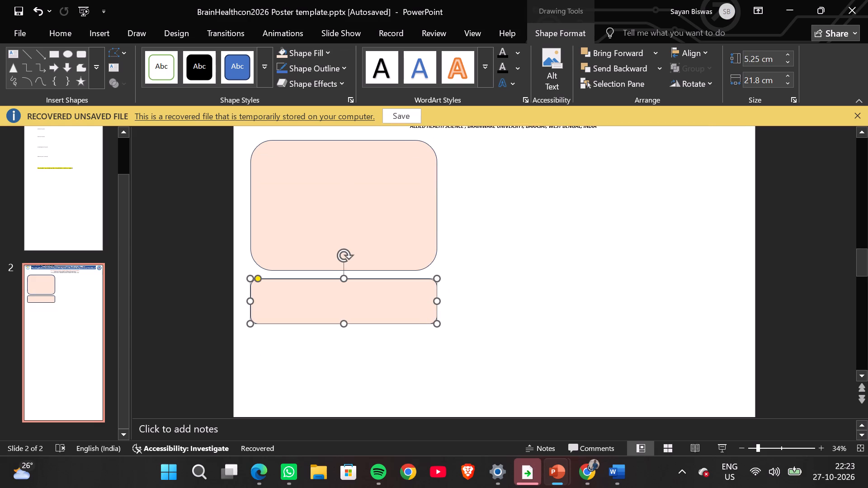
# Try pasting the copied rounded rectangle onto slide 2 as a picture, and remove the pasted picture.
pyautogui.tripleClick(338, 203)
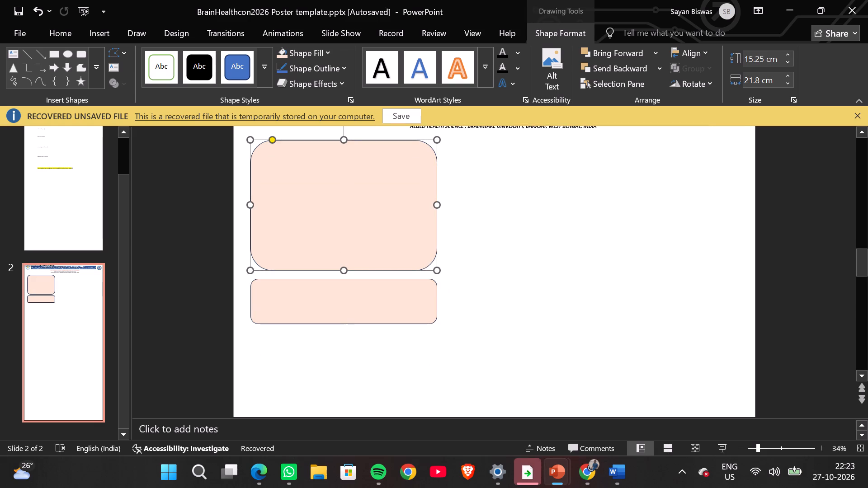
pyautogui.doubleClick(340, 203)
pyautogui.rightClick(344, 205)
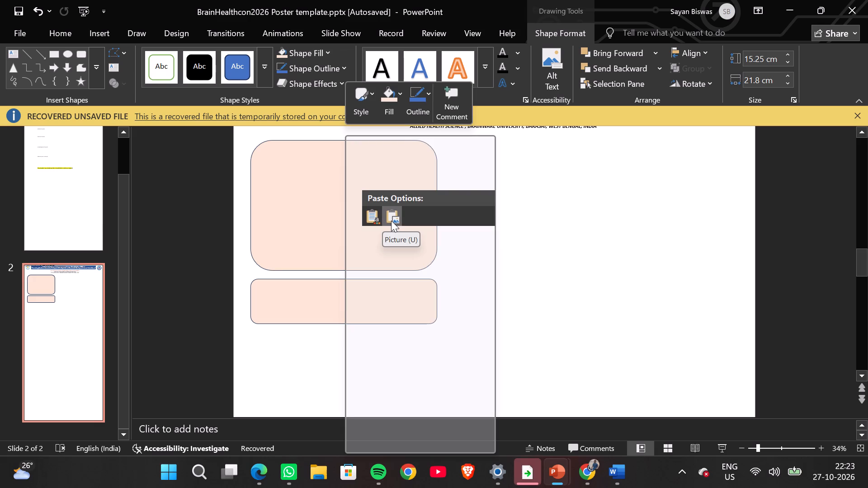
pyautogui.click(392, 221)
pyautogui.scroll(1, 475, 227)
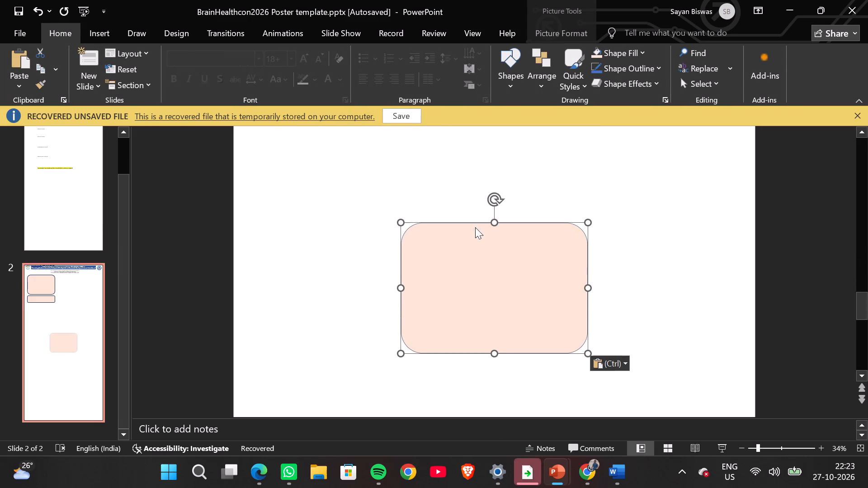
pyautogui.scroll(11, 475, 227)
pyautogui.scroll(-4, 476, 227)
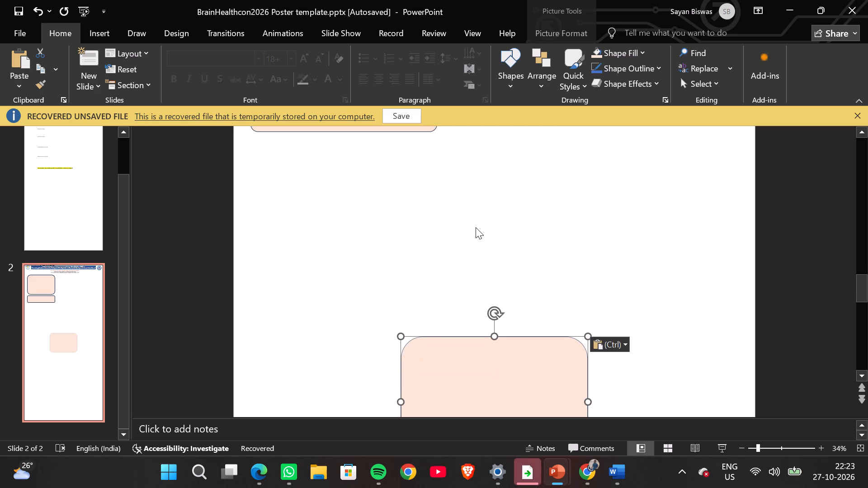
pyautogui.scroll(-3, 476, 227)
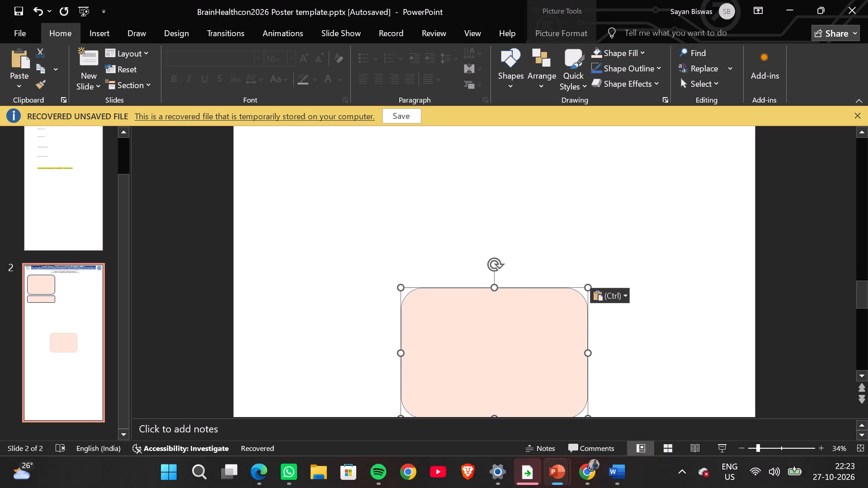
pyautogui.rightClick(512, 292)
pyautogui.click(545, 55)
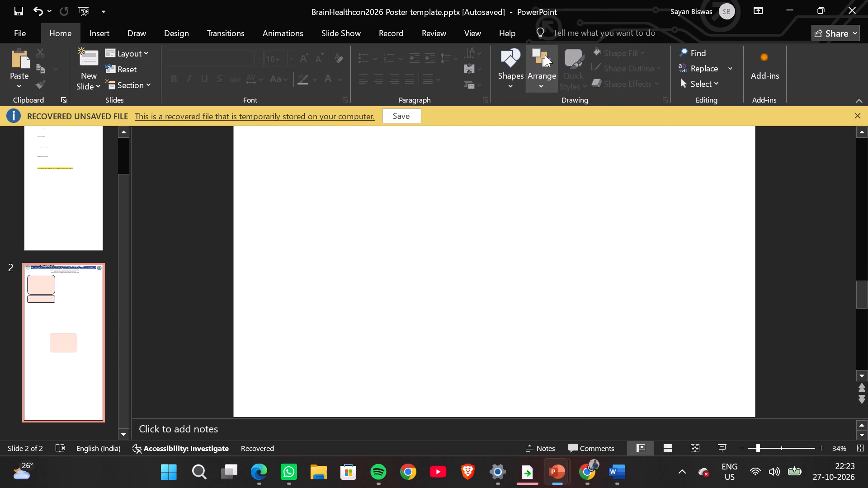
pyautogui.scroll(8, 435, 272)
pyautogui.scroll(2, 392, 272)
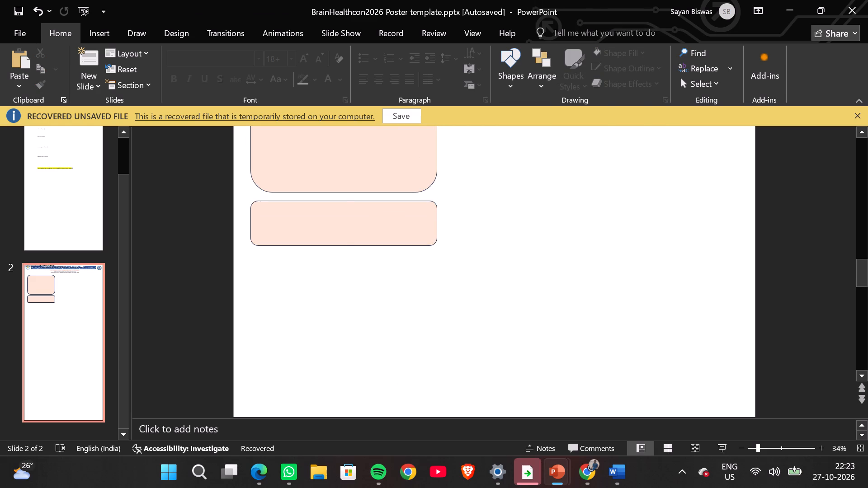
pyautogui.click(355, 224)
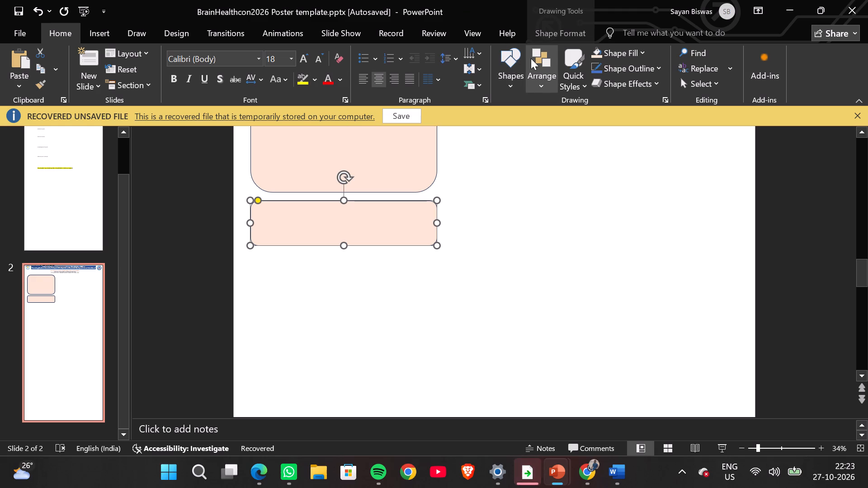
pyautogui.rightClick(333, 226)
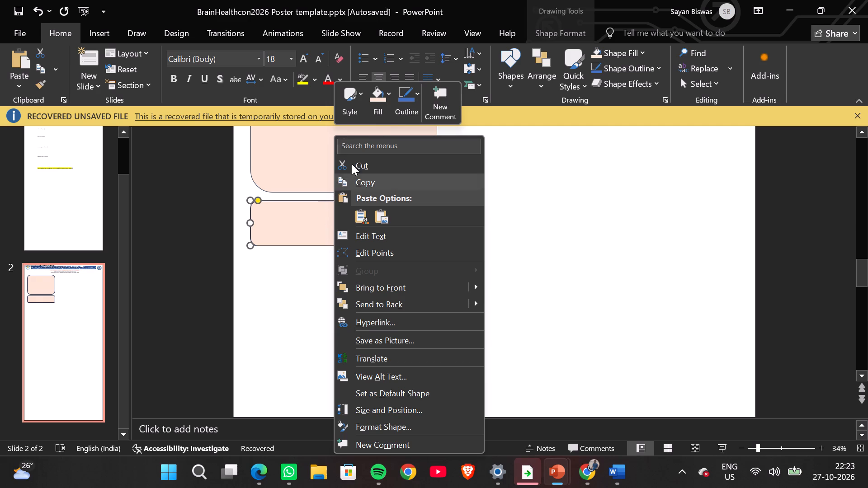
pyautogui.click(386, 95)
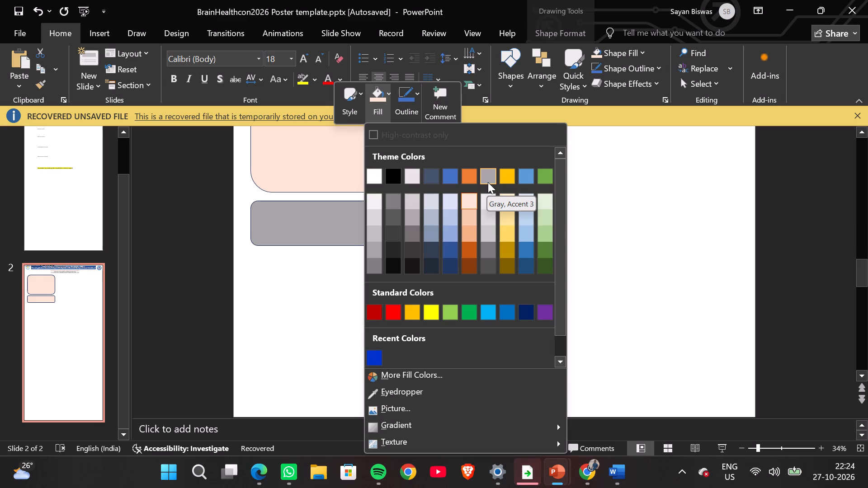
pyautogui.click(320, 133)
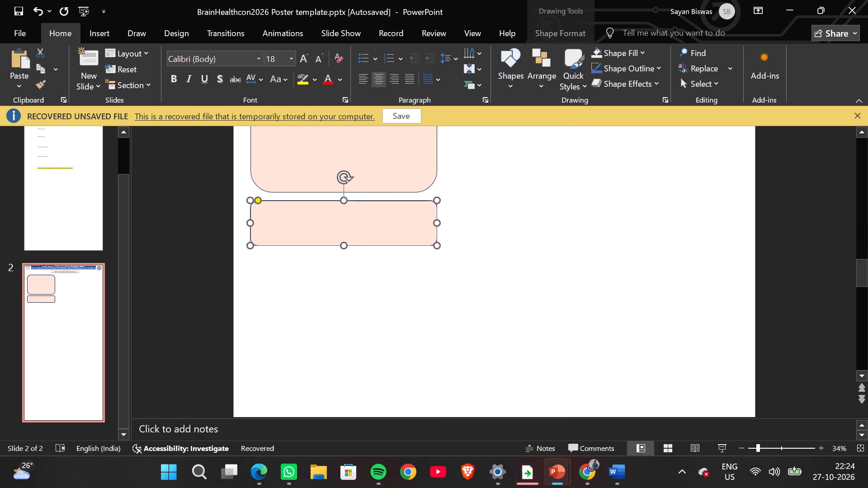
pyautogui.scroll(2, 332, 166)
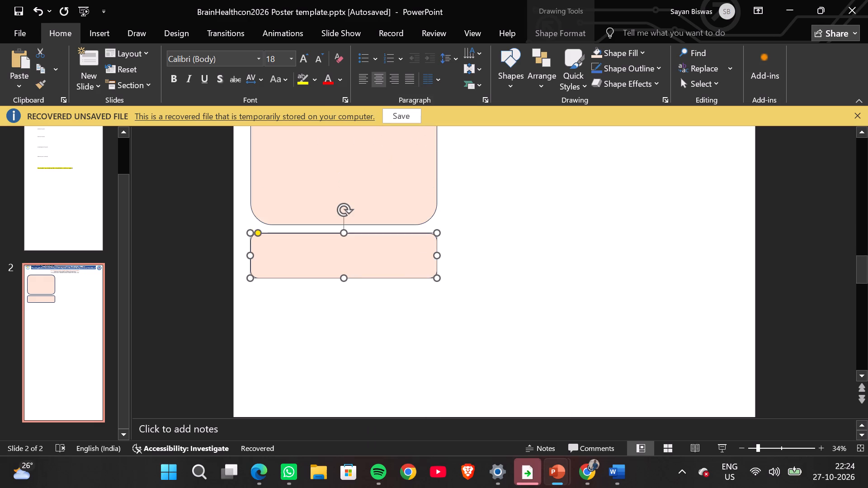
pyautogui.scroll(3, 340, 179)
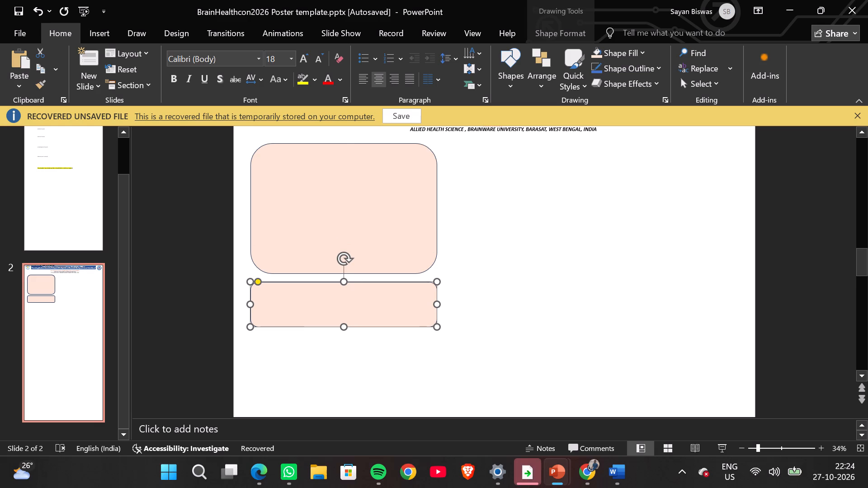
pyautogui.doubleClick(349, 213)
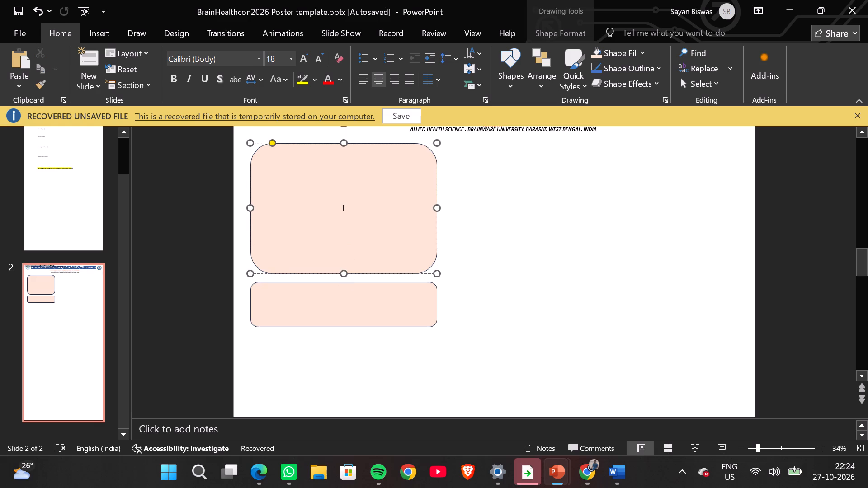
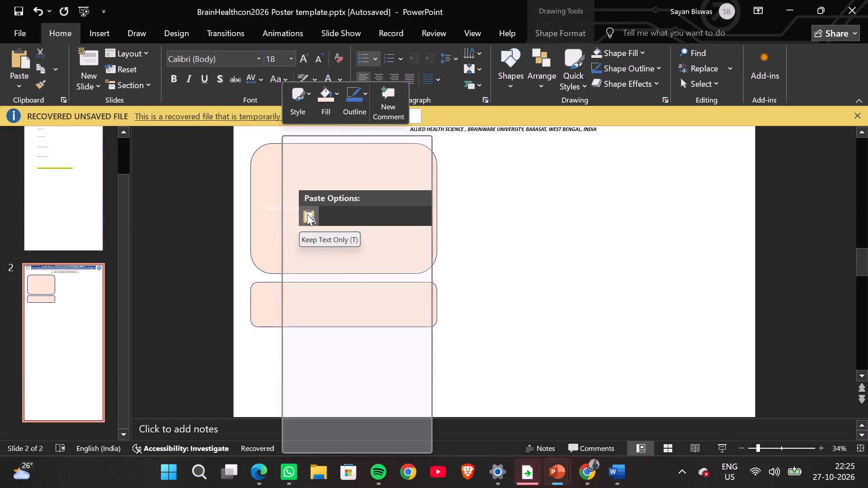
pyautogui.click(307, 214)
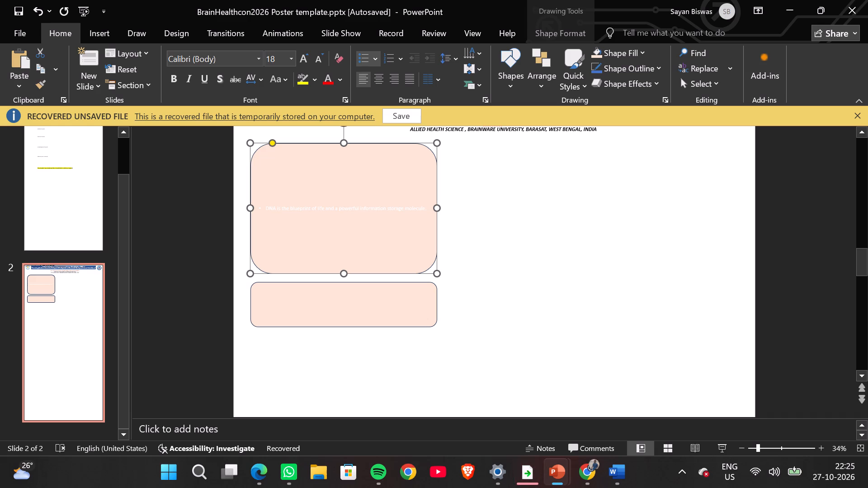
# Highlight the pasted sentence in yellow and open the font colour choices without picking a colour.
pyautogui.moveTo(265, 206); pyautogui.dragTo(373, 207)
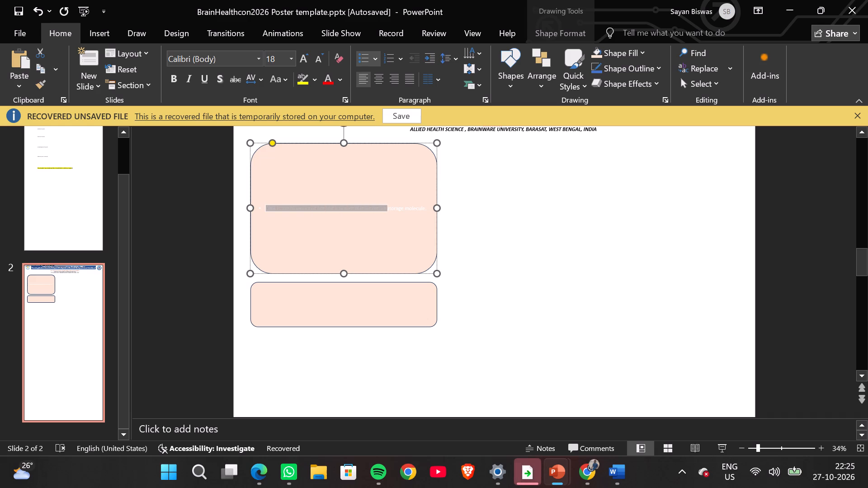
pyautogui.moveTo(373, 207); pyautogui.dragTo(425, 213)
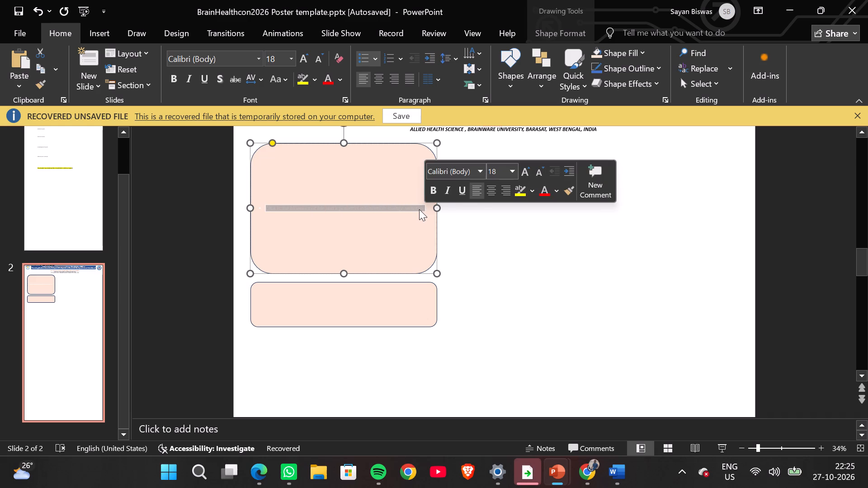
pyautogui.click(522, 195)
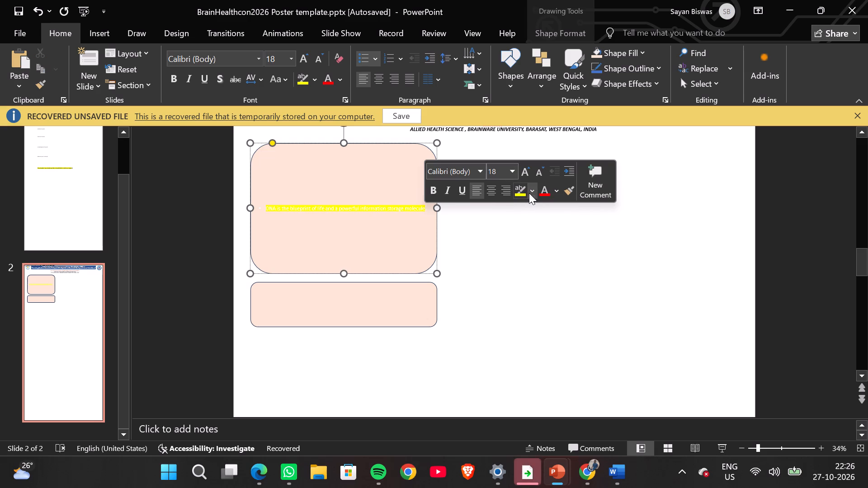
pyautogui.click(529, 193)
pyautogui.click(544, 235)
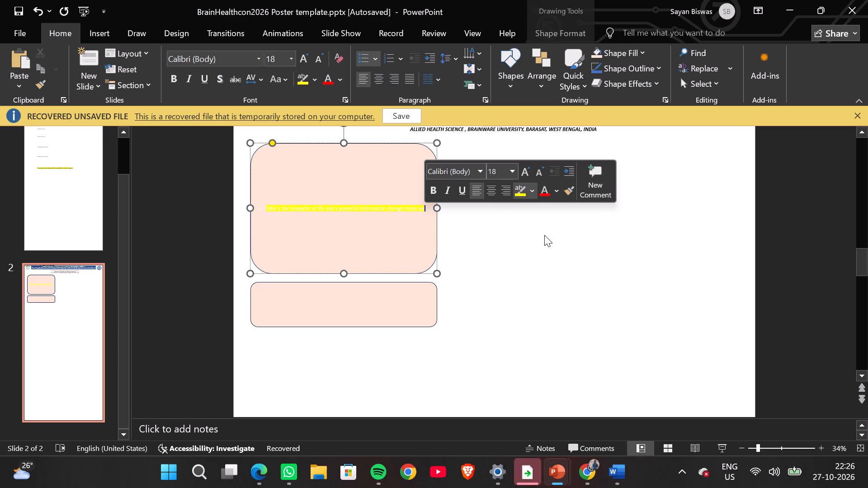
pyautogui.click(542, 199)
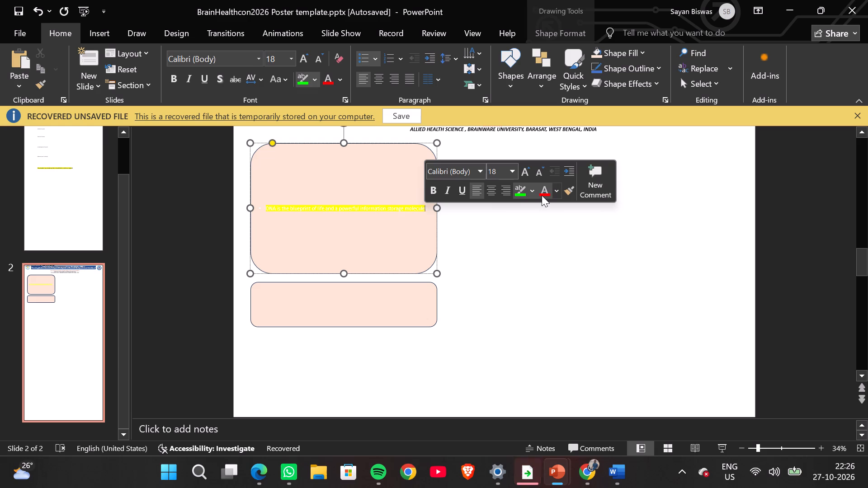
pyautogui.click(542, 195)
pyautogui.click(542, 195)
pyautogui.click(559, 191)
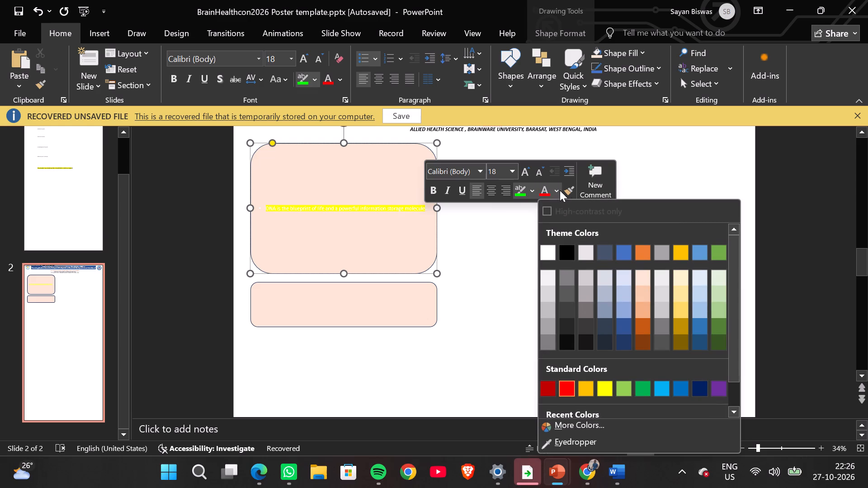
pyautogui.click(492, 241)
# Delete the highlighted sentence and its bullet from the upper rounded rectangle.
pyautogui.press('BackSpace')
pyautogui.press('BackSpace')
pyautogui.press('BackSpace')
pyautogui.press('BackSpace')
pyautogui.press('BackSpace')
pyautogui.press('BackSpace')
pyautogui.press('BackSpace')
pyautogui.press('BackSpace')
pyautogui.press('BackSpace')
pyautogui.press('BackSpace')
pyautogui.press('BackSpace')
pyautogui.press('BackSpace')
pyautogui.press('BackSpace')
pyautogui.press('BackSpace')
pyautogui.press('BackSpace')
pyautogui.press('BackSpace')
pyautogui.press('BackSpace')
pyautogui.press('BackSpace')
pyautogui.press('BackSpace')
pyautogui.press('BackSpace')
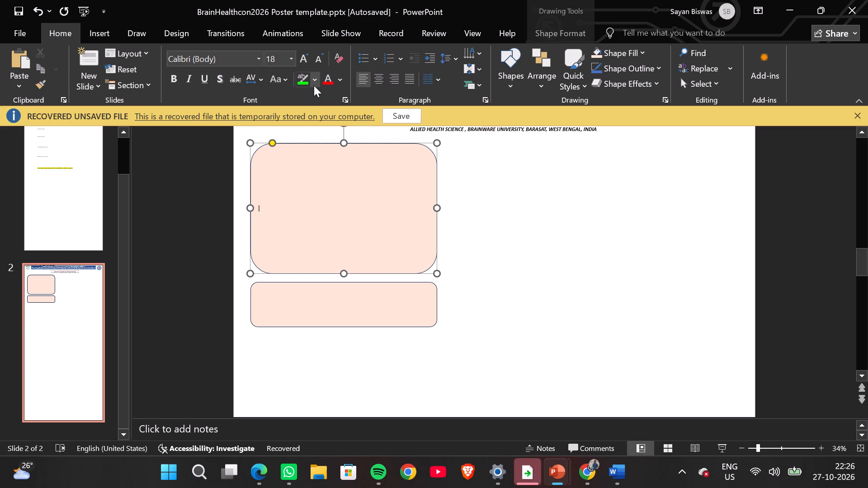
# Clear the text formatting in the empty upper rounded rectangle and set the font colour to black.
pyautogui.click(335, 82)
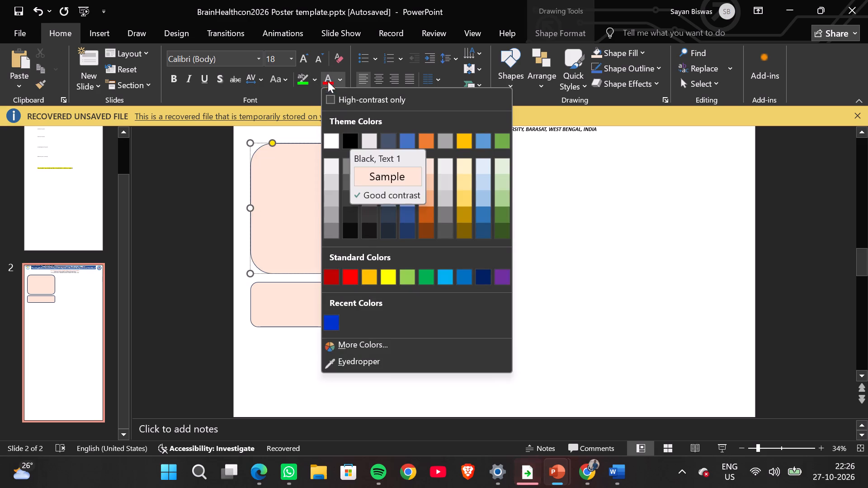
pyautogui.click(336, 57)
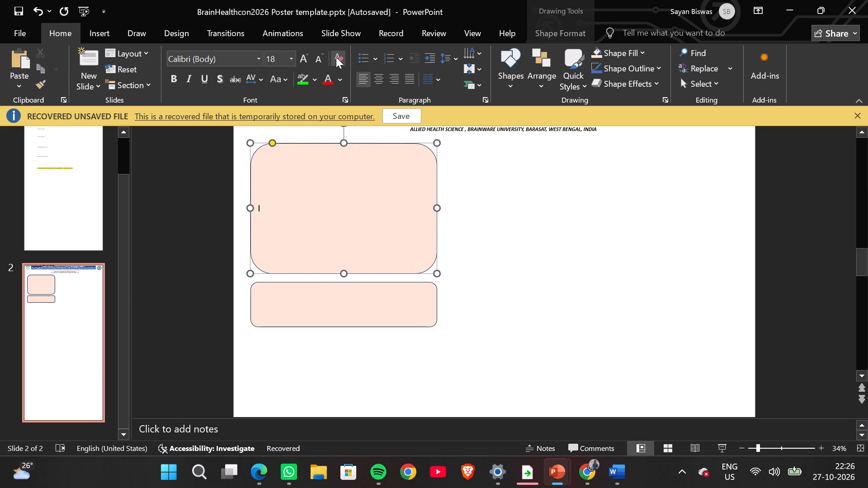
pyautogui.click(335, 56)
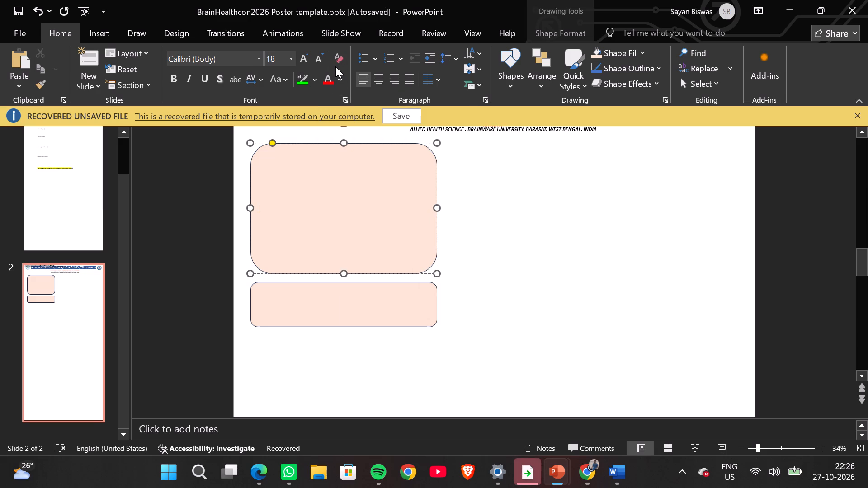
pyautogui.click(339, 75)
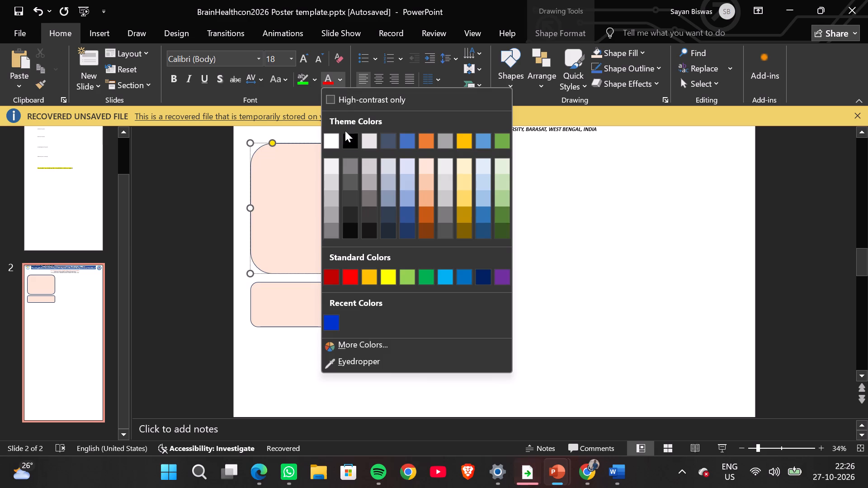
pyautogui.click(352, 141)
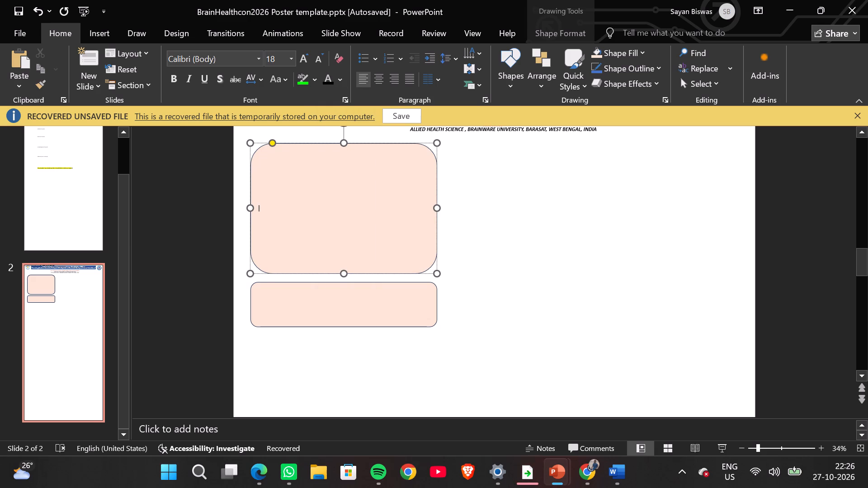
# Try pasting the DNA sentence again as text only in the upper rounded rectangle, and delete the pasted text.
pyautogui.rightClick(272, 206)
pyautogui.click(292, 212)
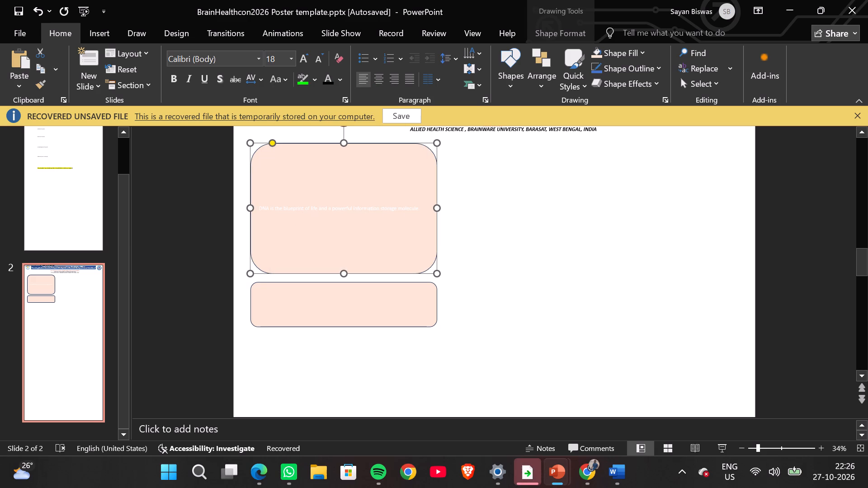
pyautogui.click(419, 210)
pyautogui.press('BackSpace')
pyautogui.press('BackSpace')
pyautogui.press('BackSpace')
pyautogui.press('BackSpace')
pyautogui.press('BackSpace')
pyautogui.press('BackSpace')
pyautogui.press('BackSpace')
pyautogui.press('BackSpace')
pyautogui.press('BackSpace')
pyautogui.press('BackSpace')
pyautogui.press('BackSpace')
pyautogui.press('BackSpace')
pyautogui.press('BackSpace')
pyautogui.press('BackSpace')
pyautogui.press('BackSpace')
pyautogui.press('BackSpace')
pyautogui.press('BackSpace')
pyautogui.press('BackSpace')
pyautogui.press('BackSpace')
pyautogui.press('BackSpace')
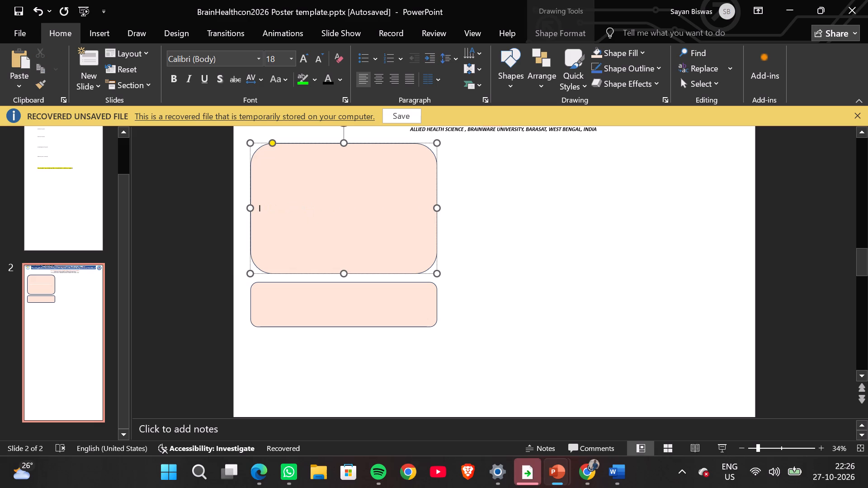
# Set the font colour for the empty upper rounded rectangle to the orange theme colour.
pyautogui.click(340, 78)
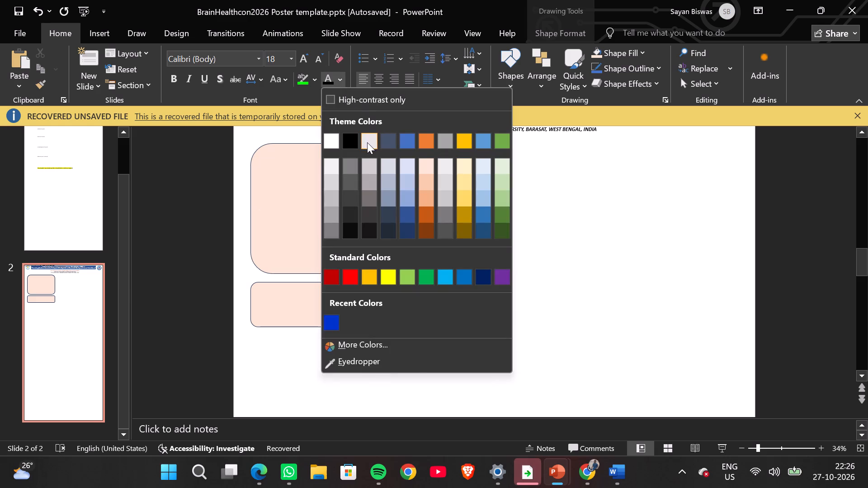
pyautogui.click(425, 141)
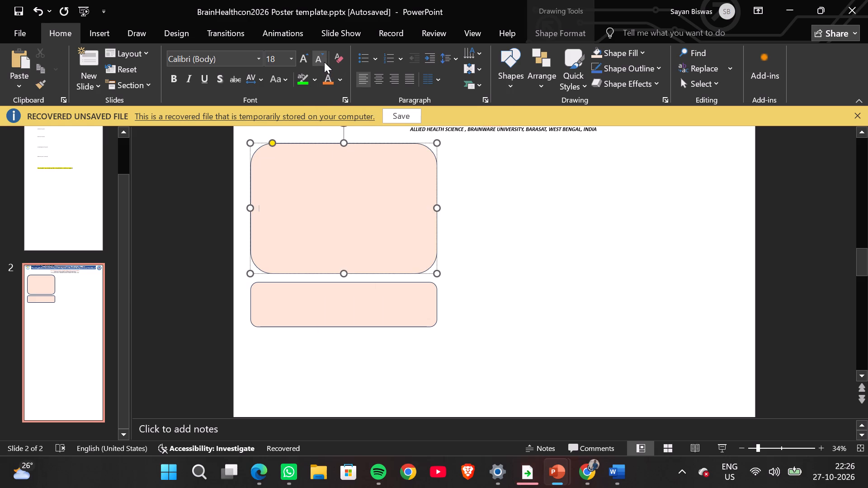
pyautogui.click(311, 76)
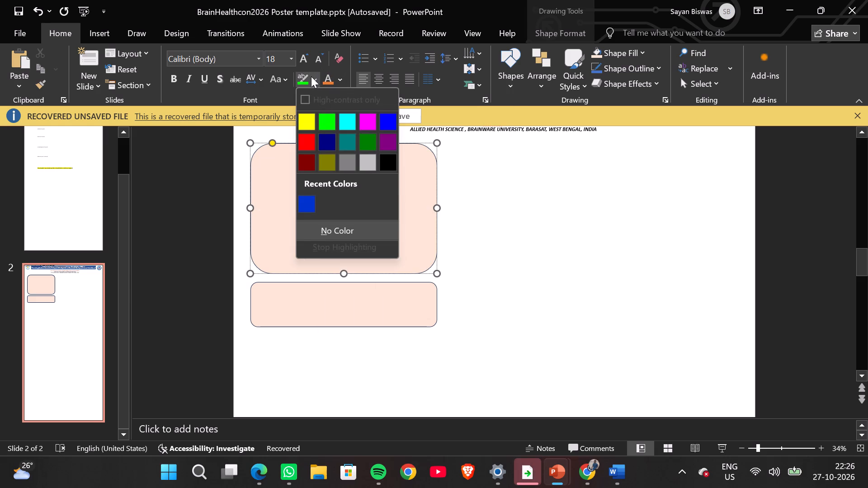
pyautogui.click(311, 76)
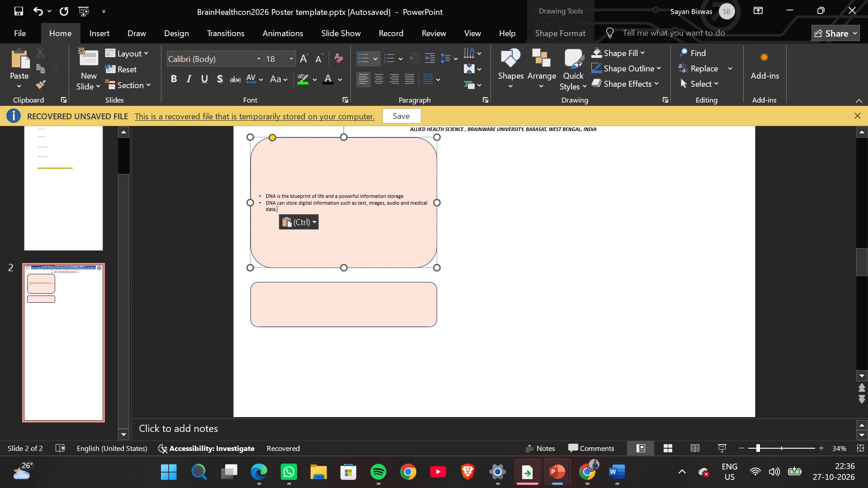
# Add a third bullet in the large box and paste ChatGPT's "Integration of DNA storage" sentence into it as text only.
pyautogui.press('Return')
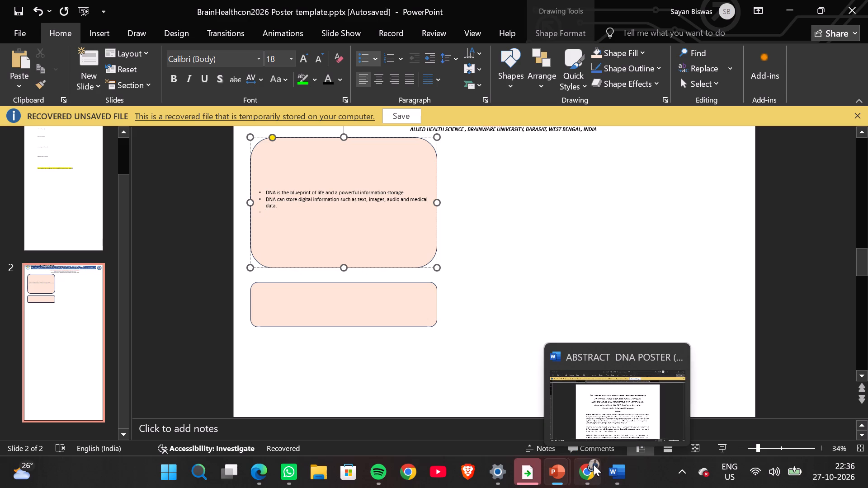
pyautogui.click(585, 428)
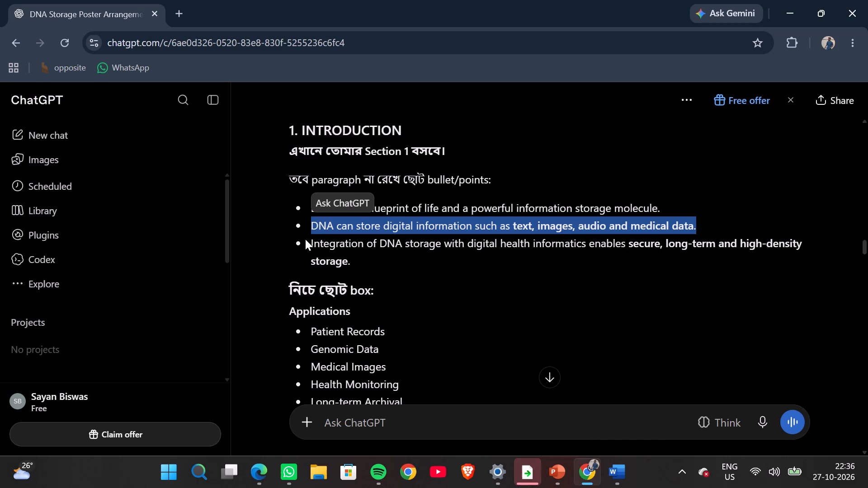
pyautogui.moveTo(308, 242); pyautogui.dragTo(575, 263)
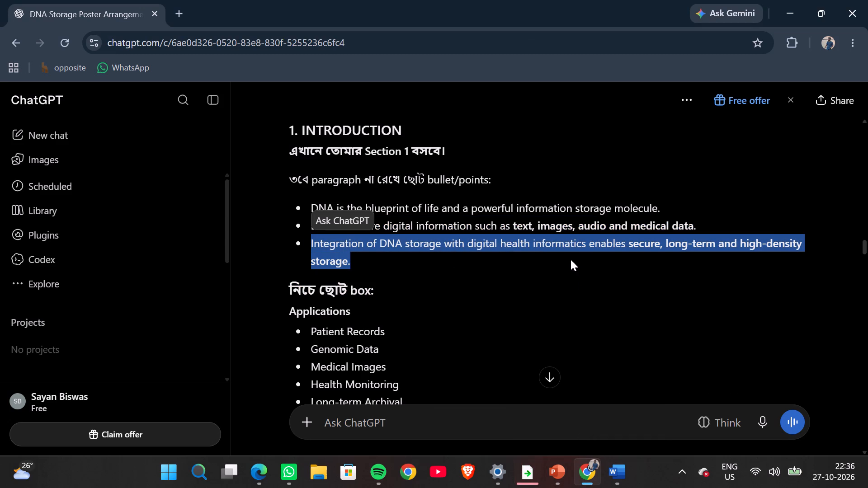
pyautogui.rightClick(556, 243)
pyautogui.click(467, 263)
pyautogui.click(472, 415)
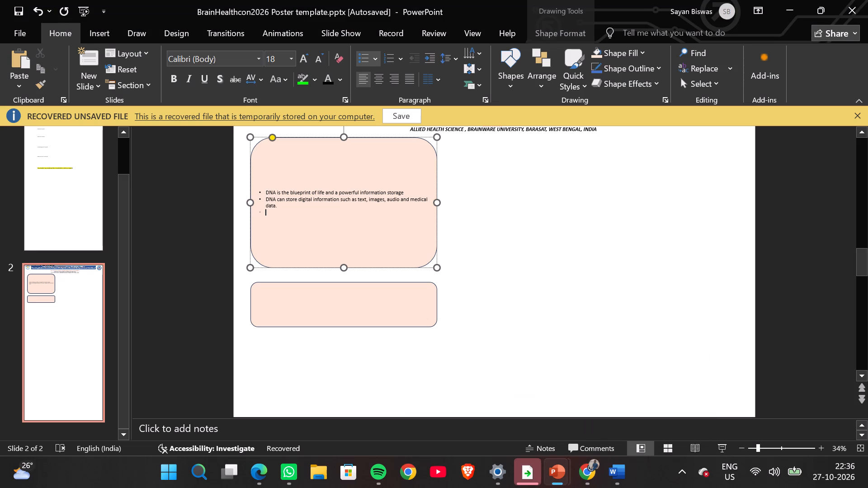
pyautogui.rightClick(270, 214)
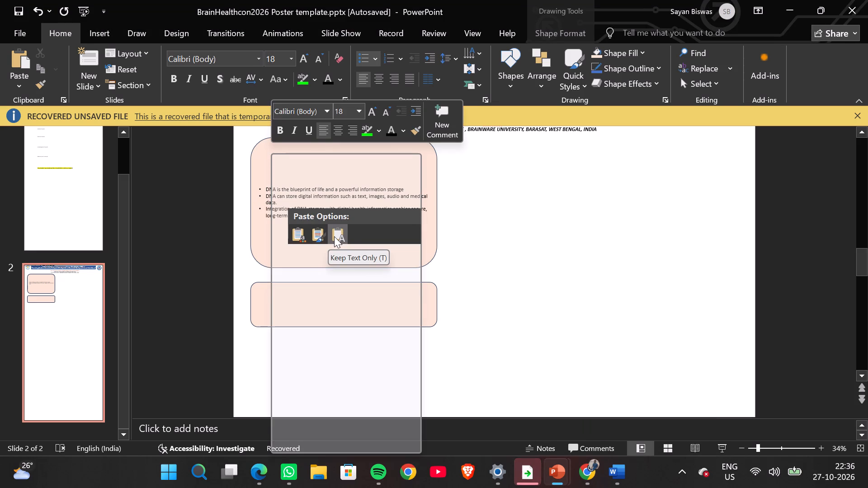
pyautogui.click(334, 236)
pyautogui.click(327, 235)
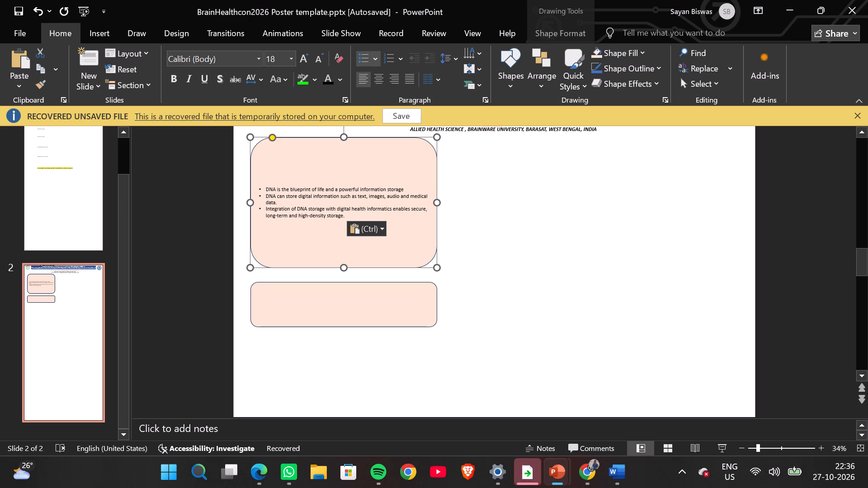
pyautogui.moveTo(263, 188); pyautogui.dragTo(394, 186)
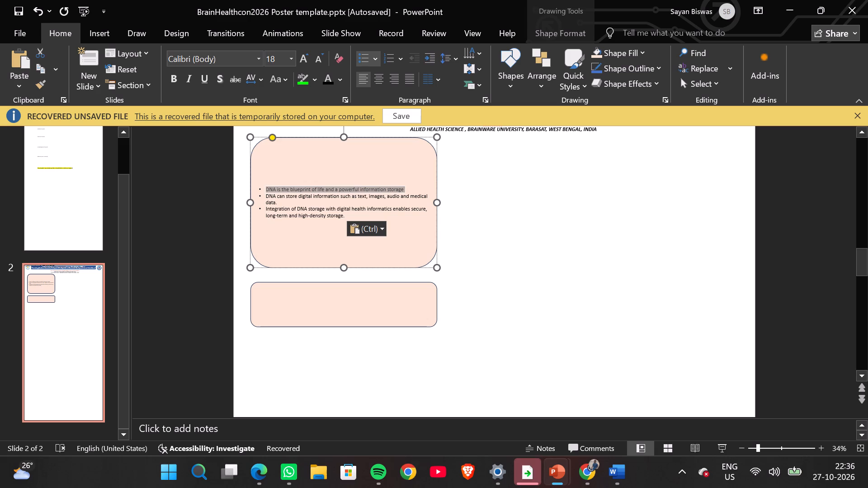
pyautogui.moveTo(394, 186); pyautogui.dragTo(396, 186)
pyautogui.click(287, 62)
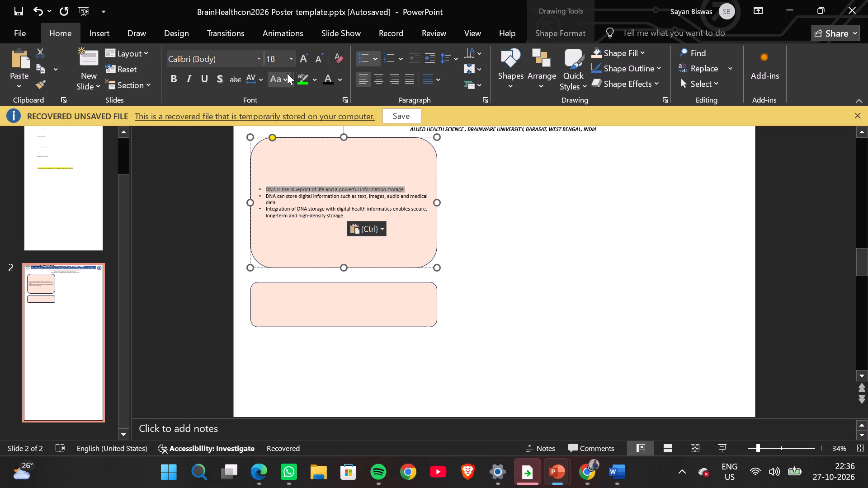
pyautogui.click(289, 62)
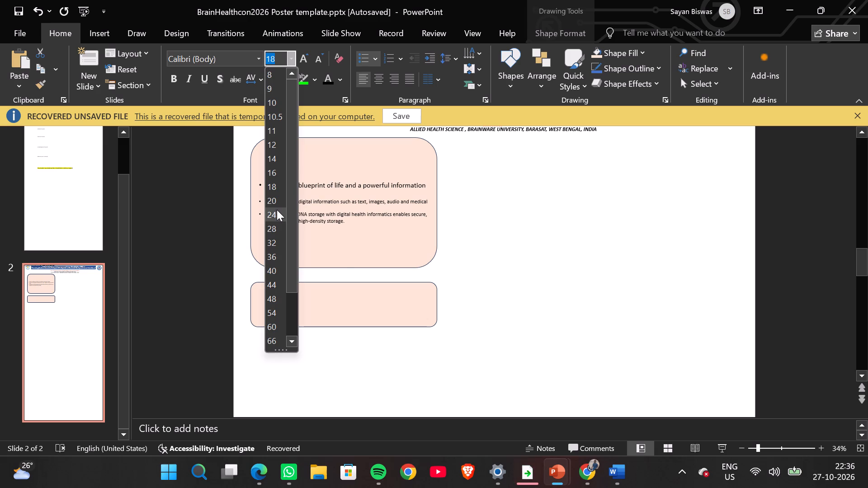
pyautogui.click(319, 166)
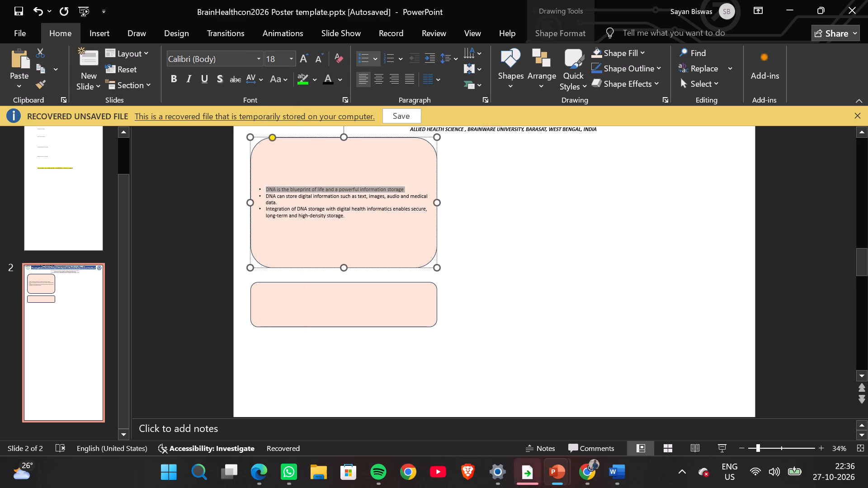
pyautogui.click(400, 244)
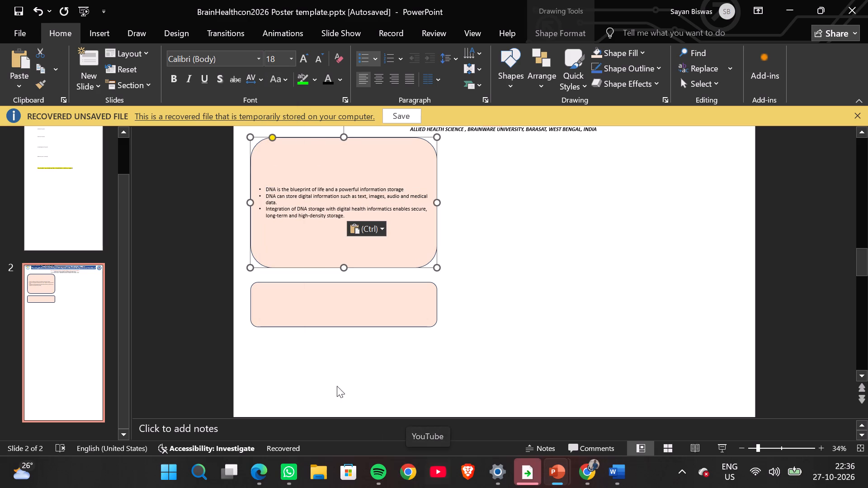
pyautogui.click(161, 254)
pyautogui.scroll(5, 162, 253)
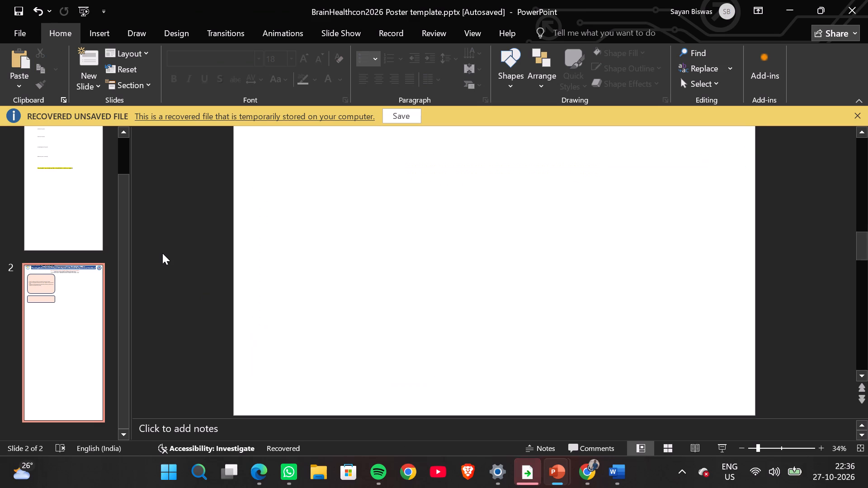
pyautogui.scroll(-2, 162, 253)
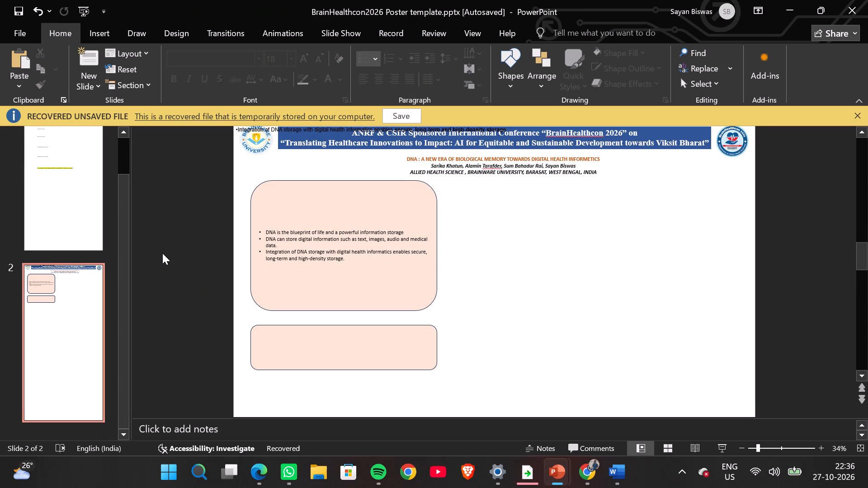
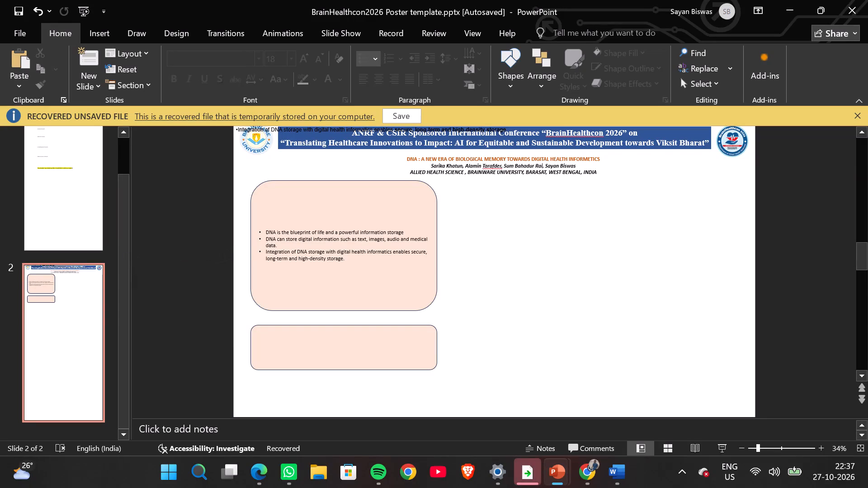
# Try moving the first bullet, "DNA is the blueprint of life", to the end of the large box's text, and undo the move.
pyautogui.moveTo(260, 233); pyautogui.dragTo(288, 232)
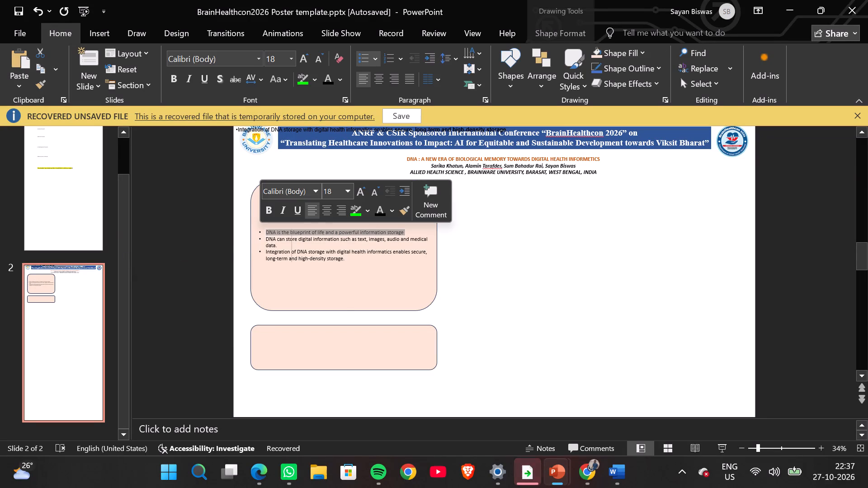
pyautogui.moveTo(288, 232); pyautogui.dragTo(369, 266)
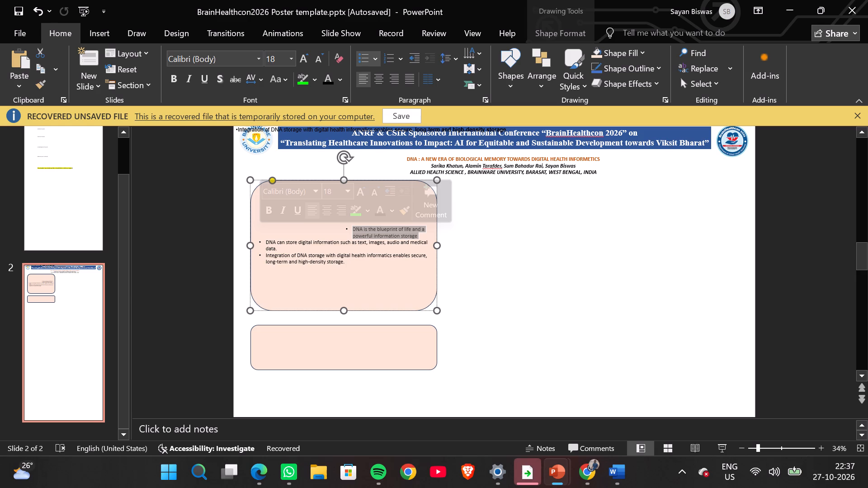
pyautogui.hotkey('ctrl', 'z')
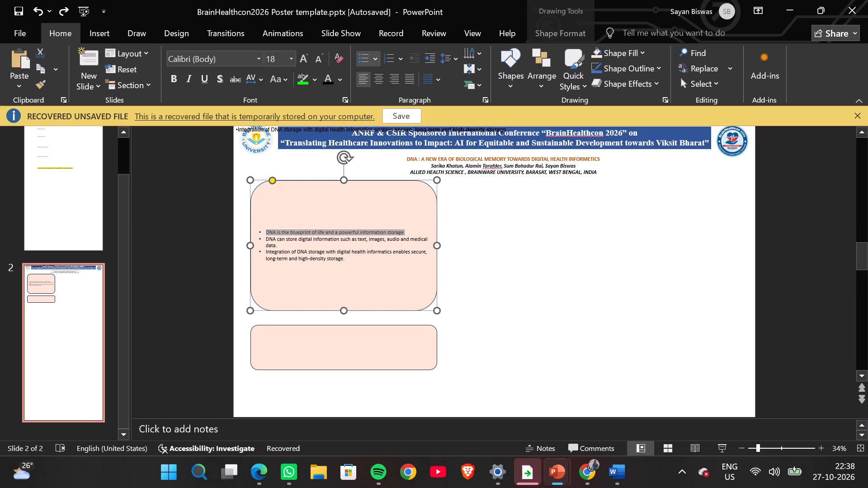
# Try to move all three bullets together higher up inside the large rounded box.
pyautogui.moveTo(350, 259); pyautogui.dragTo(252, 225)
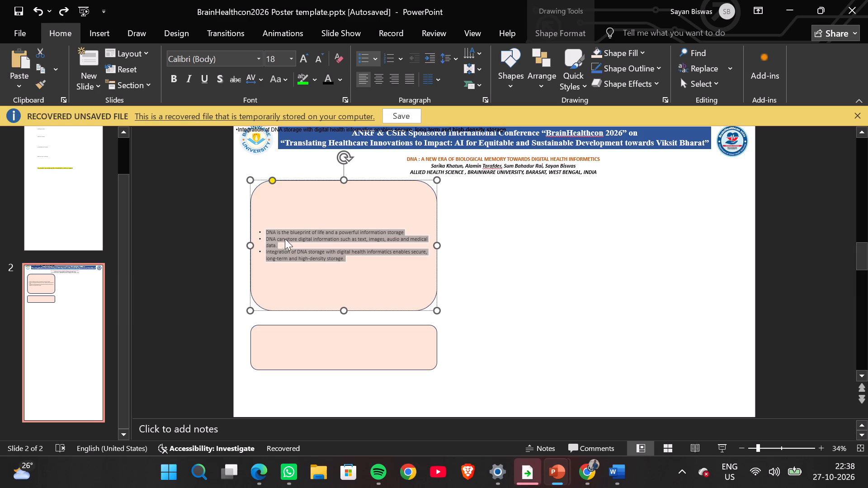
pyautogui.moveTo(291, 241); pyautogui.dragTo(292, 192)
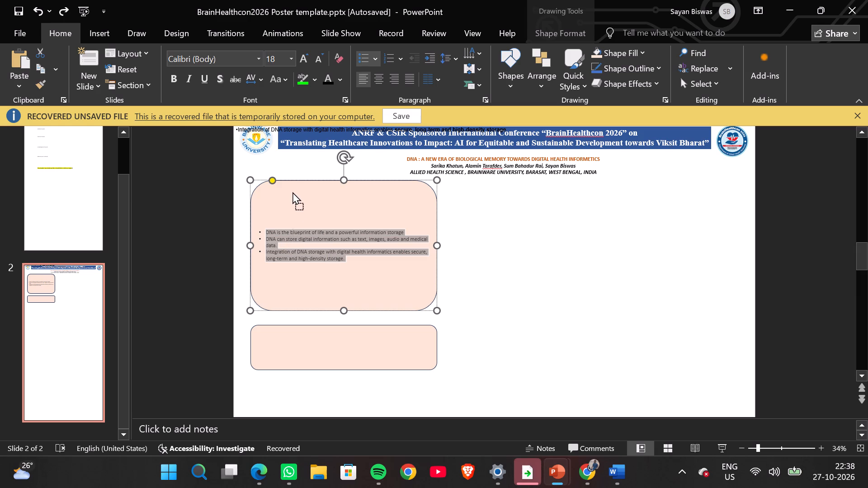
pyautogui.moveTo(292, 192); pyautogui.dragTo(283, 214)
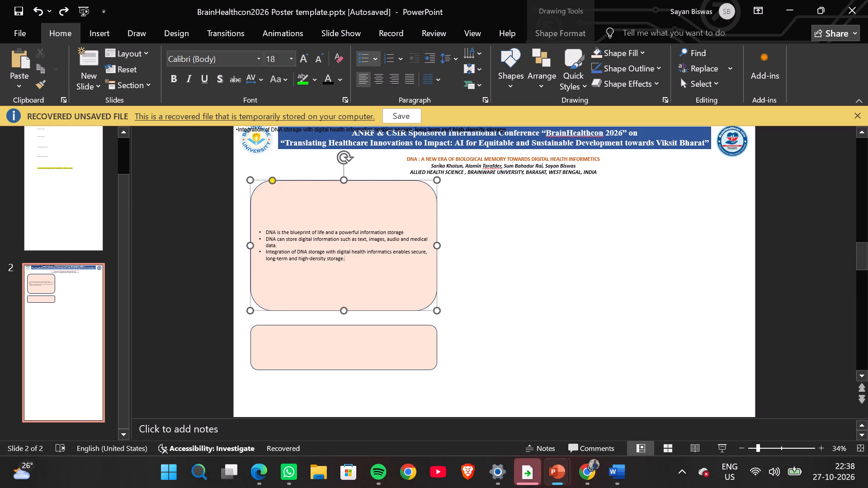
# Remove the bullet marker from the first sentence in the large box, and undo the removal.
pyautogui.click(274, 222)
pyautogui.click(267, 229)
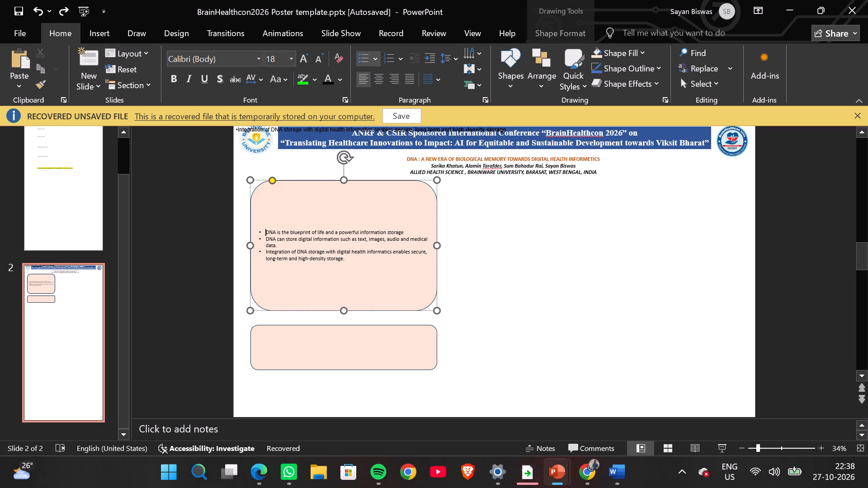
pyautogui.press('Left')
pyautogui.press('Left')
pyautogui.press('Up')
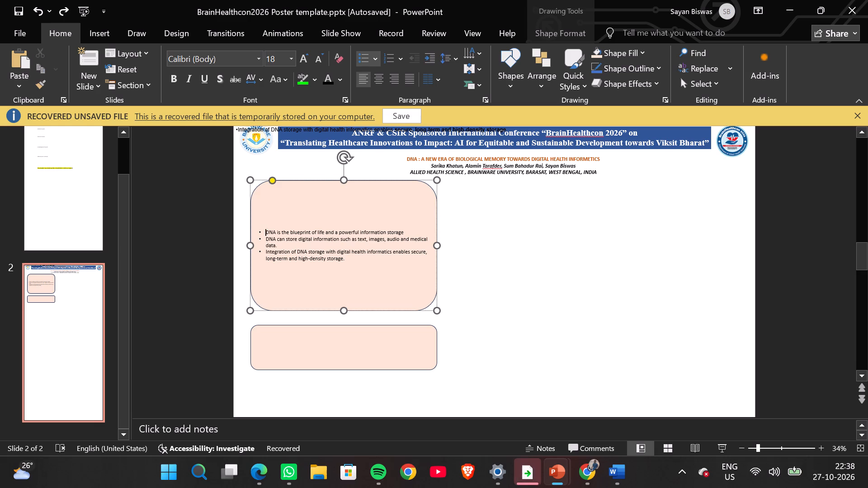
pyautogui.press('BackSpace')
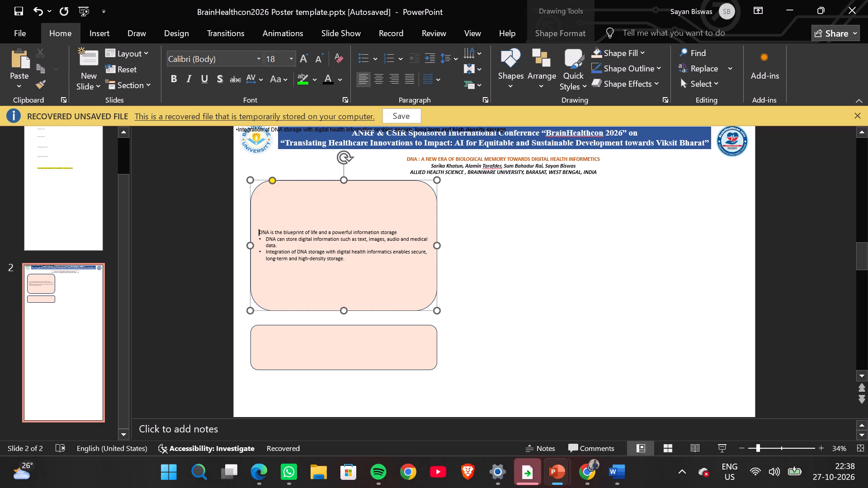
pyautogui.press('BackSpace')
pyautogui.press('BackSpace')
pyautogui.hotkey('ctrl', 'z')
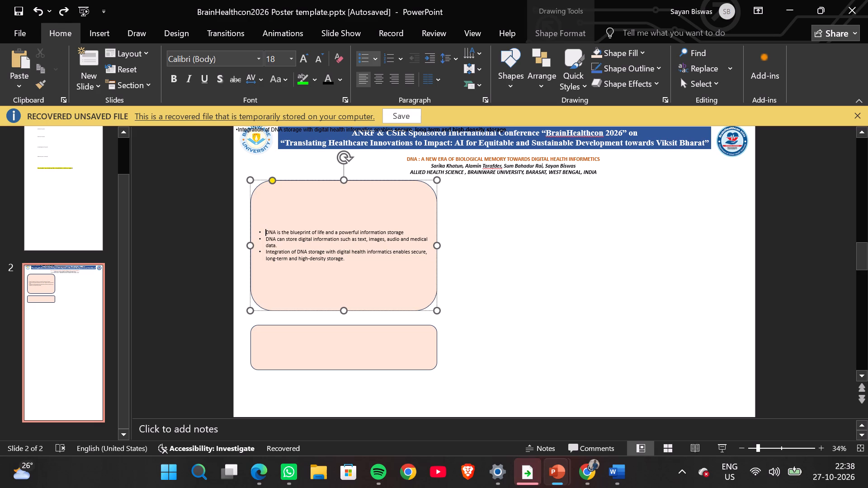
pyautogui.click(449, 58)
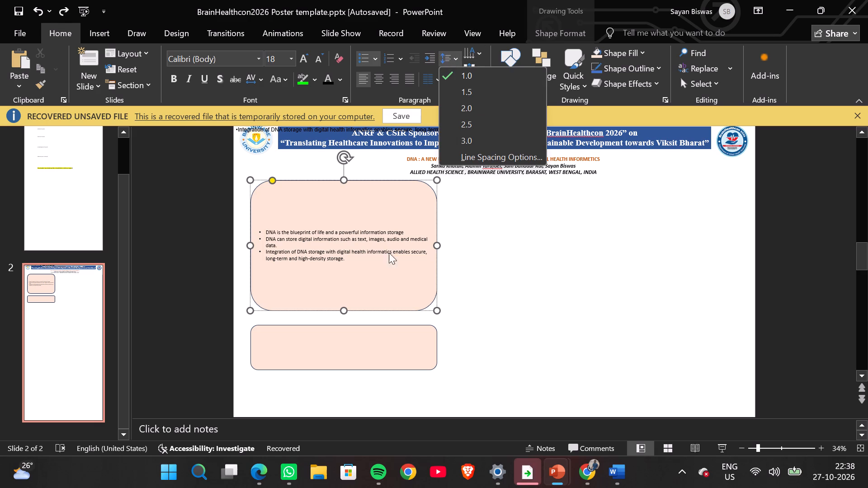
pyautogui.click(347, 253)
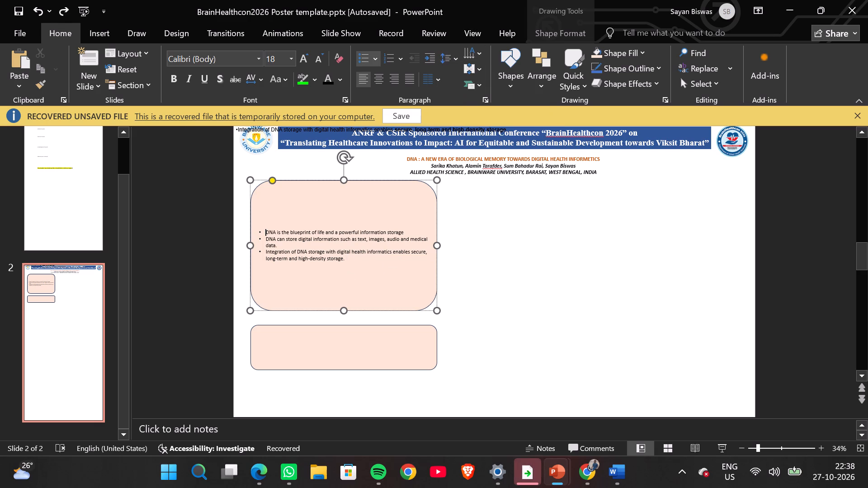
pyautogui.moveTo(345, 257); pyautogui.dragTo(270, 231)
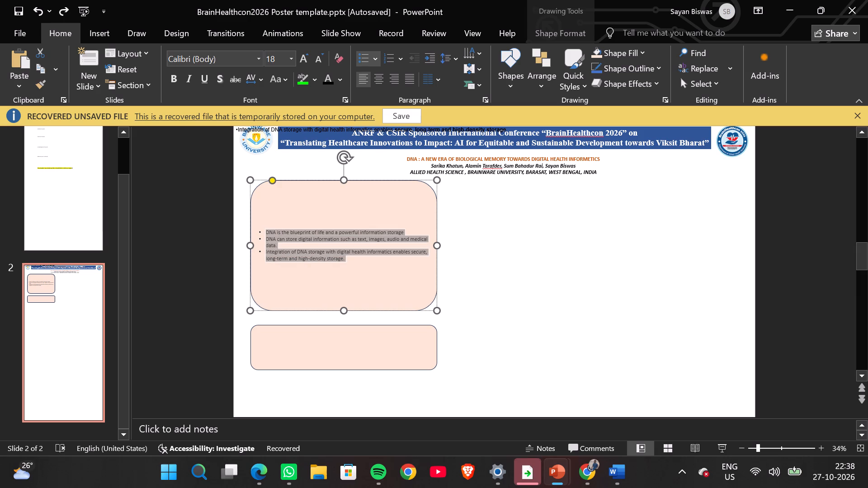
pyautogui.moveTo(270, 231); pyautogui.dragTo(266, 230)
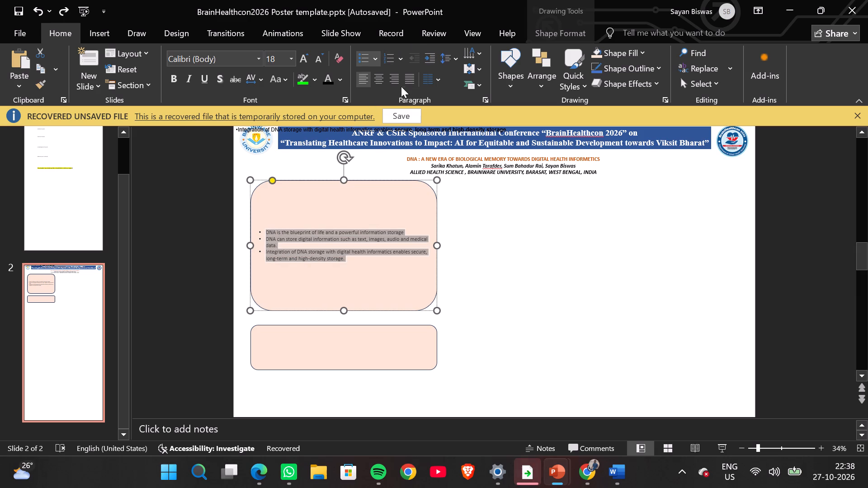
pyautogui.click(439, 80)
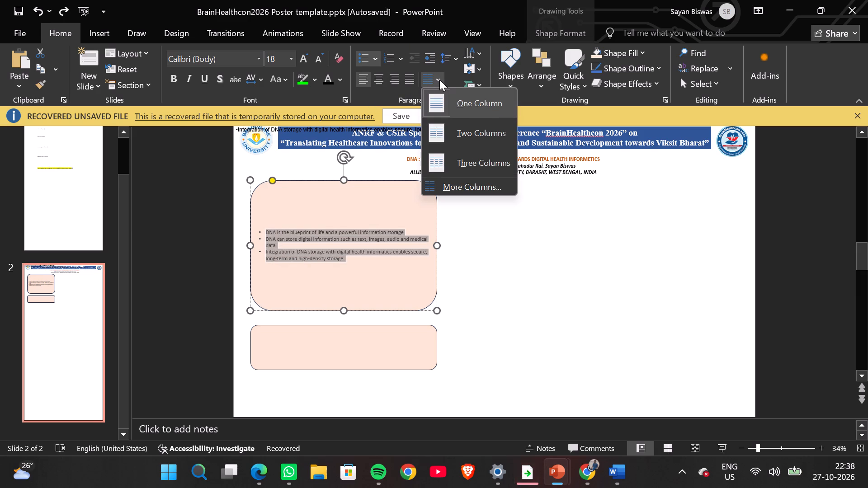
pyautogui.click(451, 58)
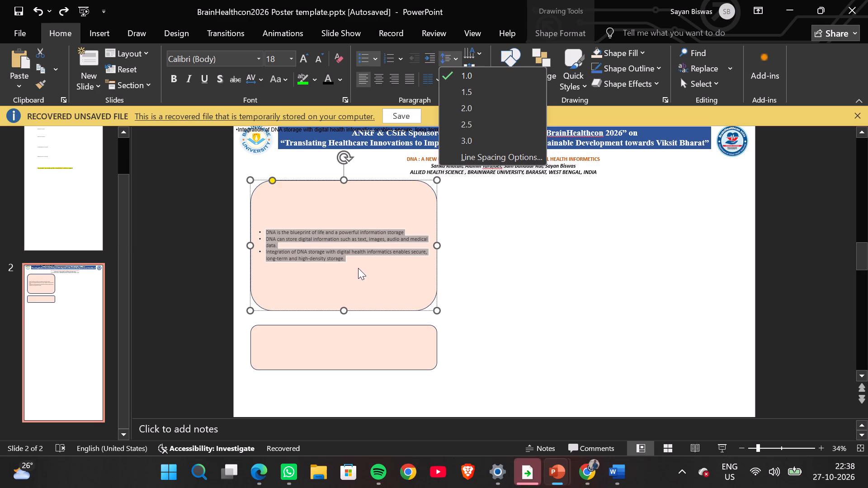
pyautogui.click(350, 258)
# Add an empty bulleted line after the "Integration of DNA storage" bullet in the large box.
pyautogui.click(349, 259)
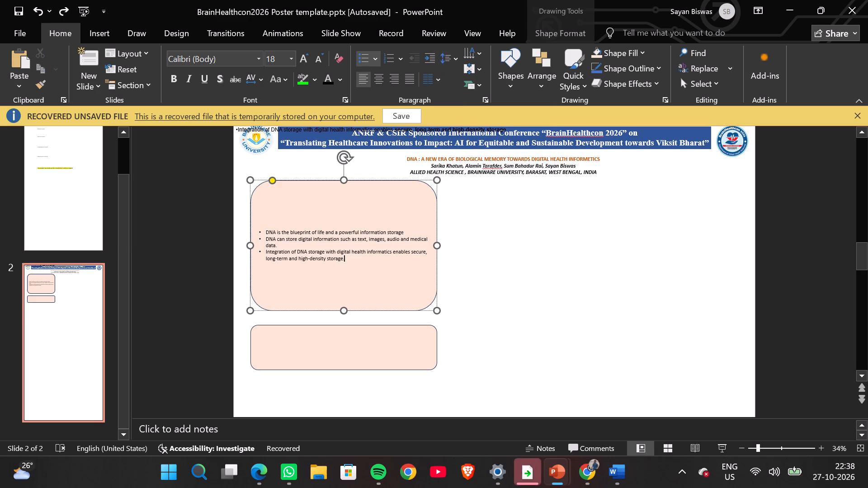
pyautogui.press('Return')
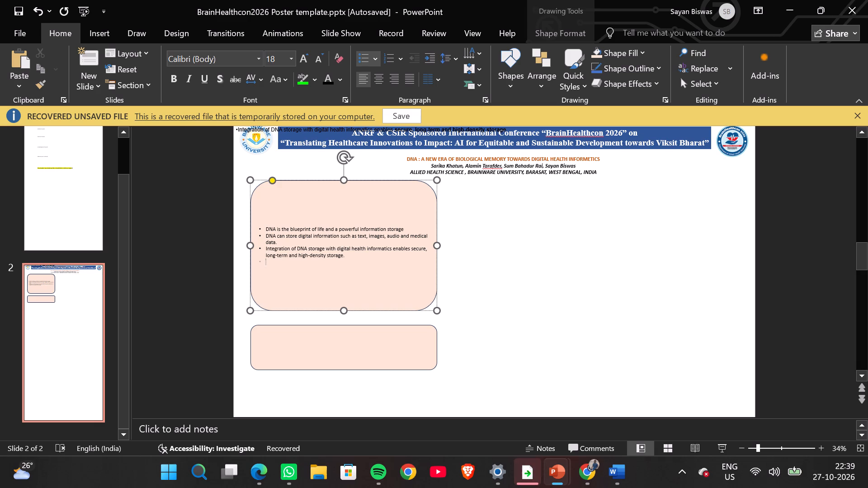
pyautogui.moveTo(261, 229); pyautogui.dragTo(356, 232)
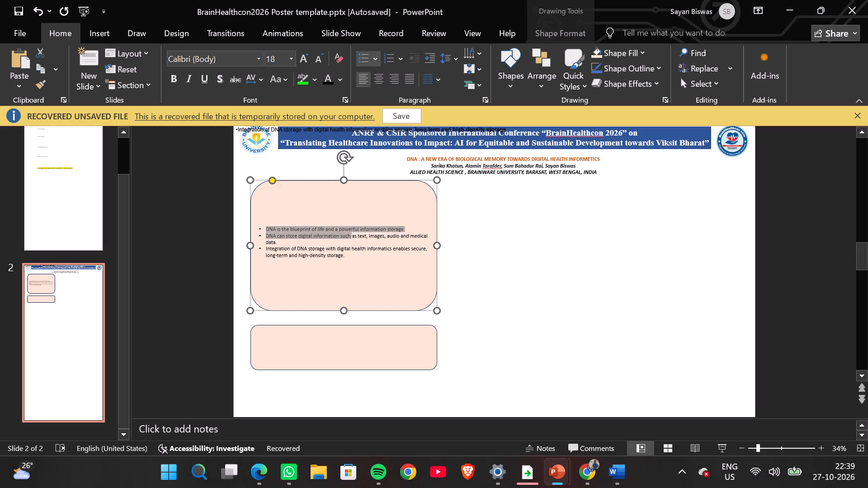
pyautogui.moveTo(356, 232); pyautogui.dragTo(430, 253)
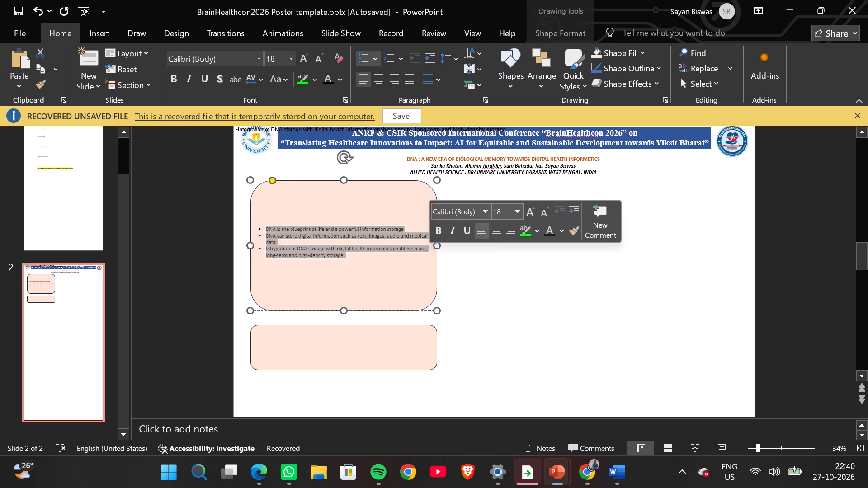
# Examine slide 1's template section headings against the section boxes and header on slide 2.
pyautogui.click(53, 226)
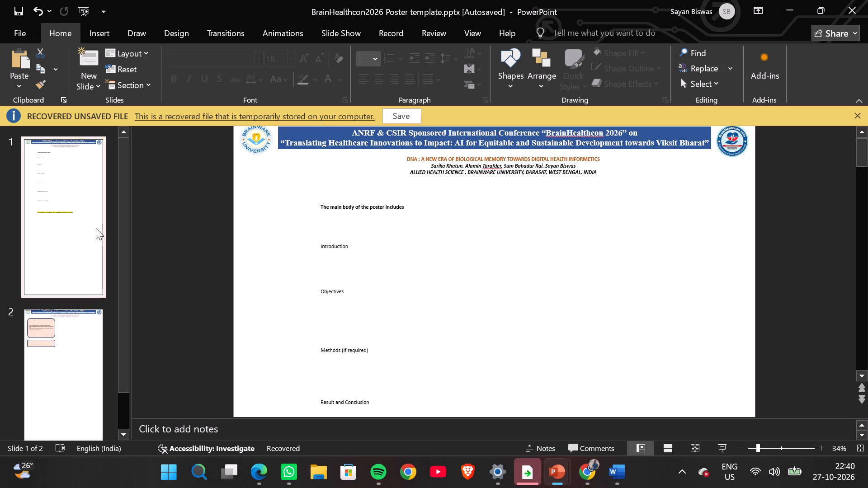
pyautogui.click(84, 370)
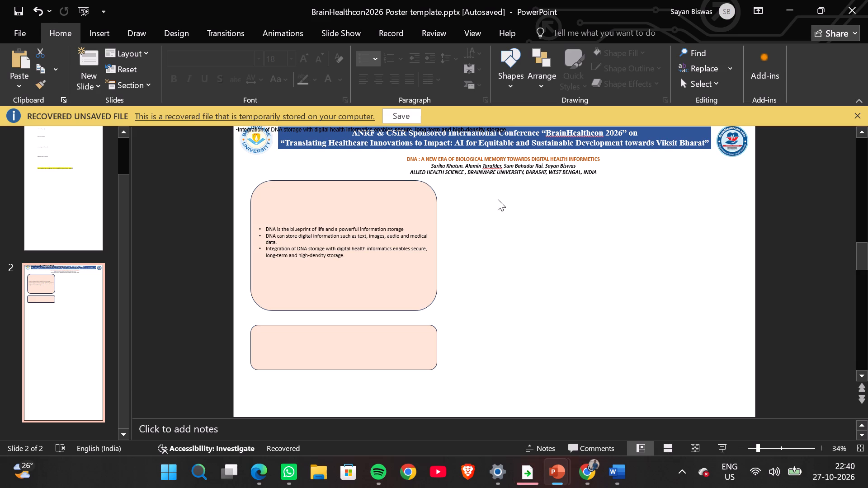
pyautogui.scroll(2, 550, 216)
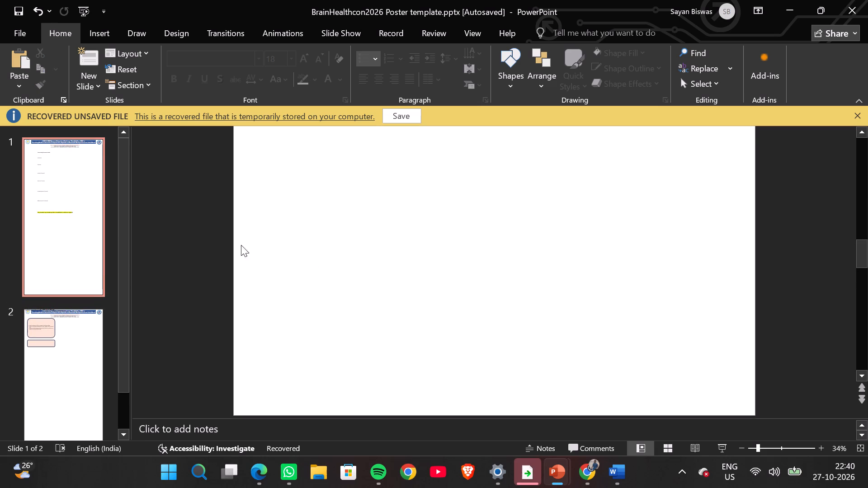
pyautogui.click(91, 237)
pyautogui.click(73, 332)
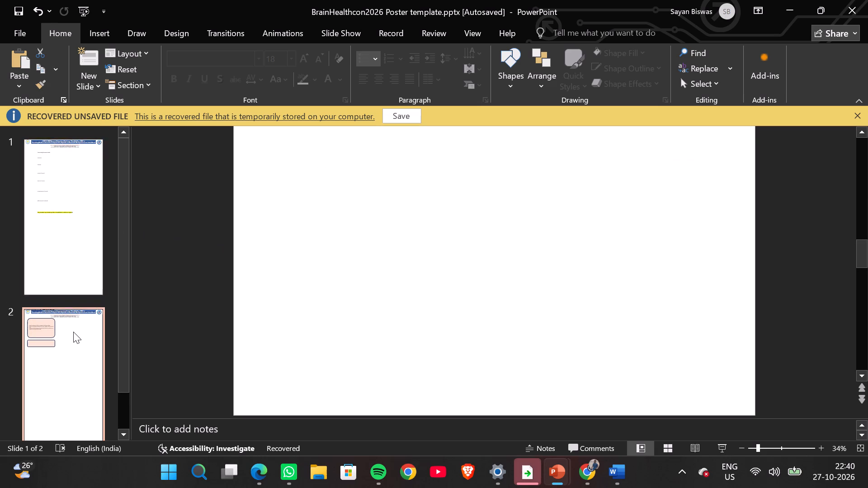
pyautogui.scroll(15, 361, 304)
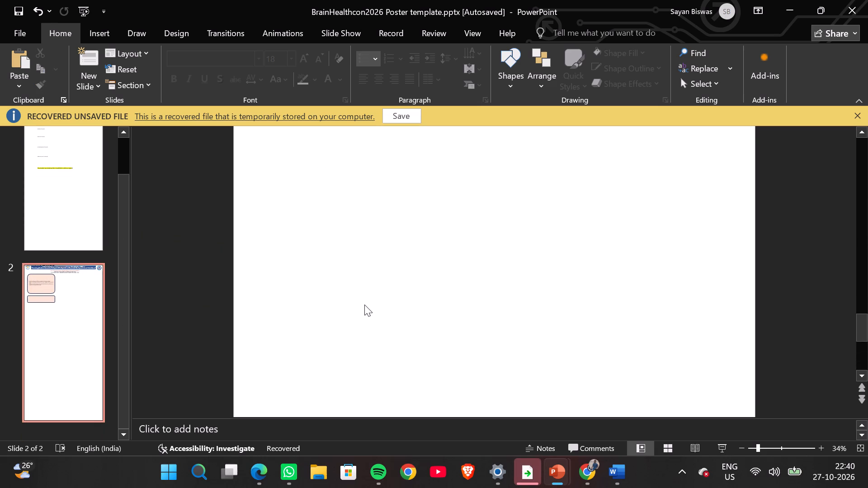
pyautogui.scroll(7, 364, 305)
pyautogui.moveTo(862, 306); pyautogui.dragTo(854, 292)
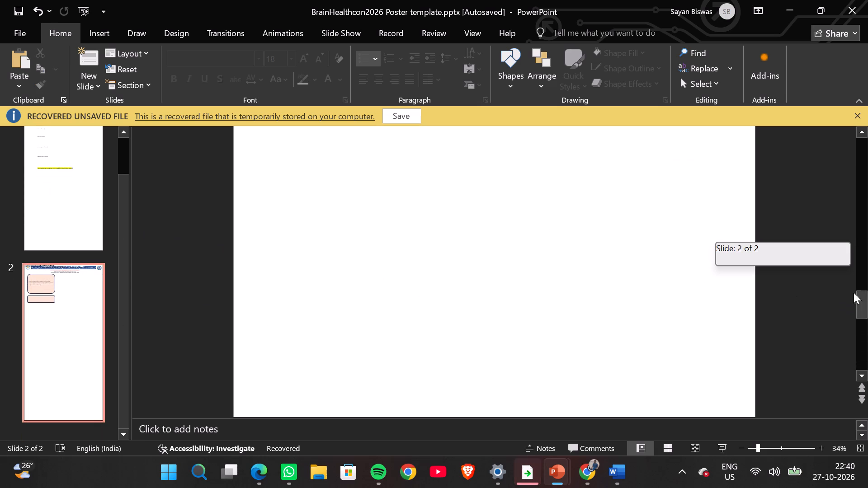
pyautogui.moveTo(854, 292); pyautogui.dragTo(844, 164)
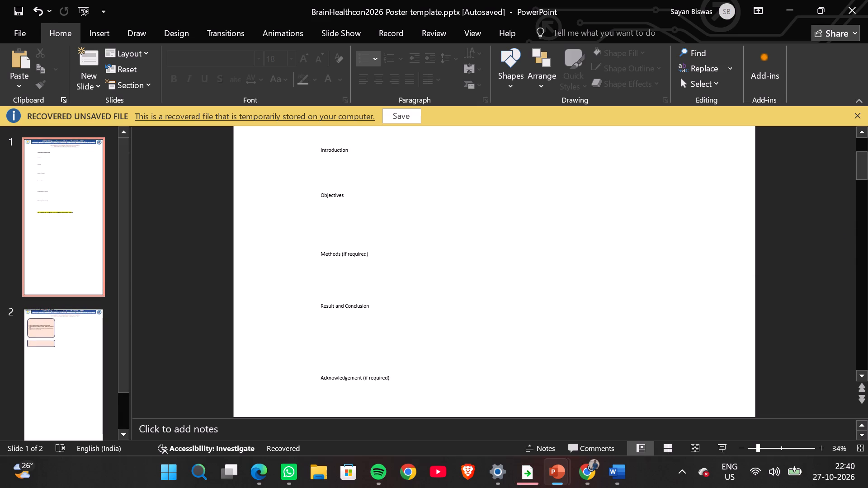
pyautogui.click(82, 373)
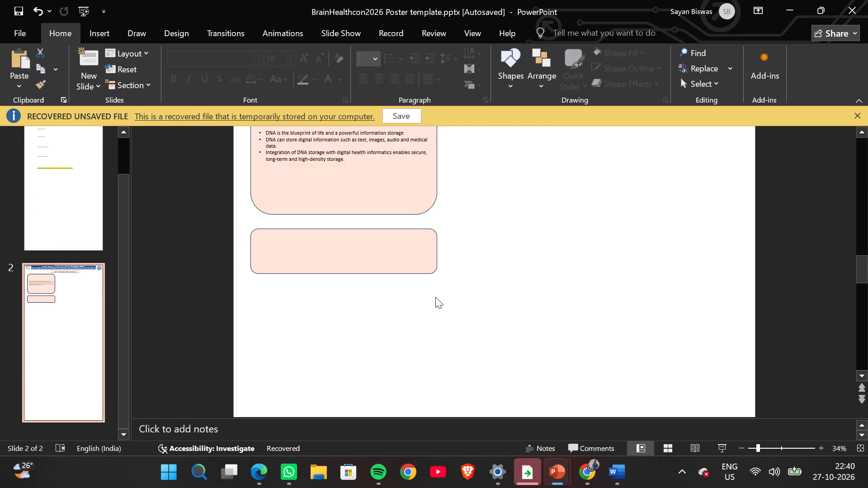
pyautogui.scroll(8, 435, 297)
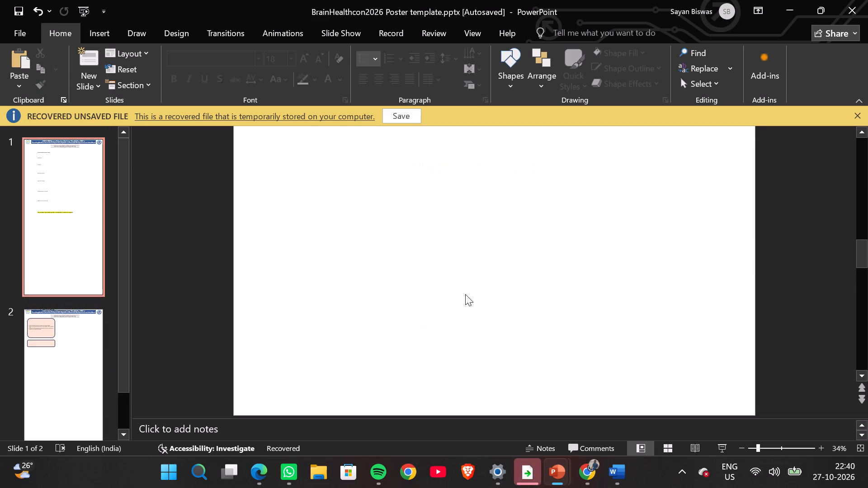
pyautogui.scroll(-4, 465, 294)
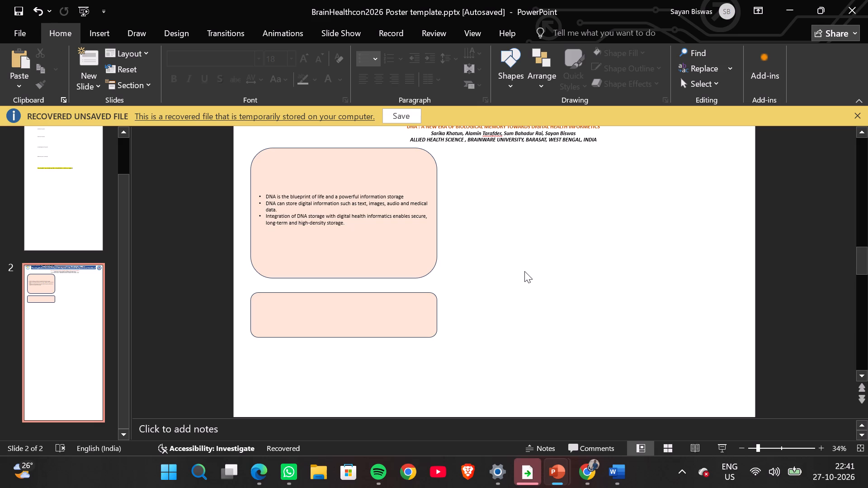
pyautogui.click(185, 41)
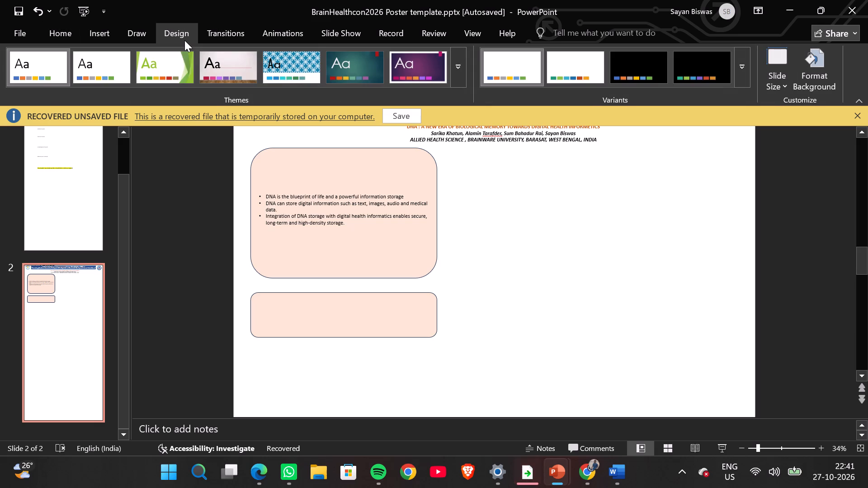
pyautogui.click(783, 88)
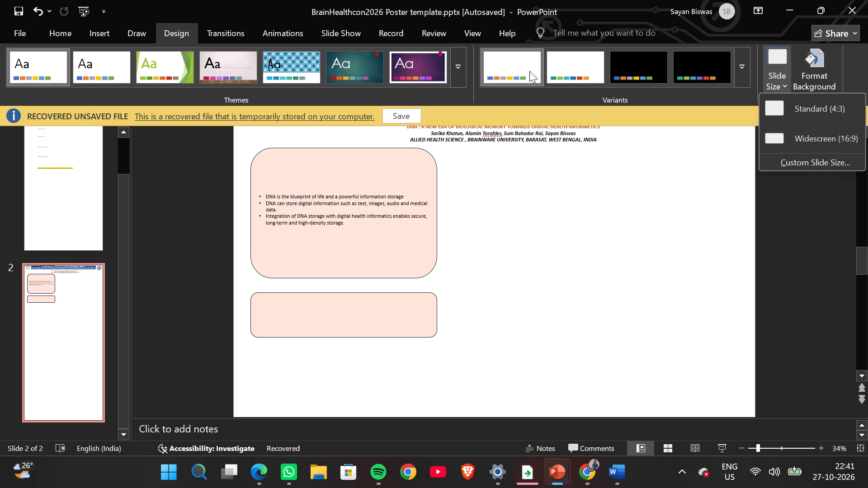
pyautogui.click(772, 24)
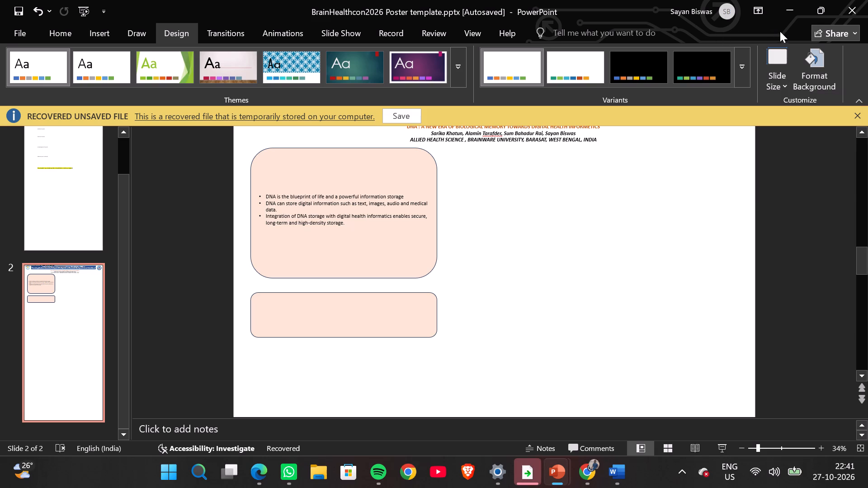